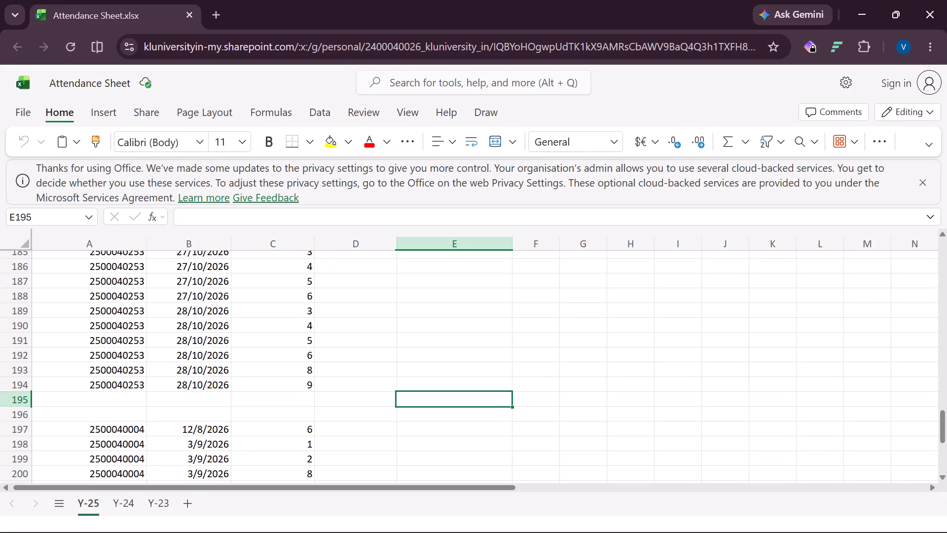
Review the attendance records on the Y-25 sheet, from the header row down to the last filled entries.
{"action": "scroll", "coordinate": [286, 392], "scroll_direction": "down", "scroll_amount": 4}
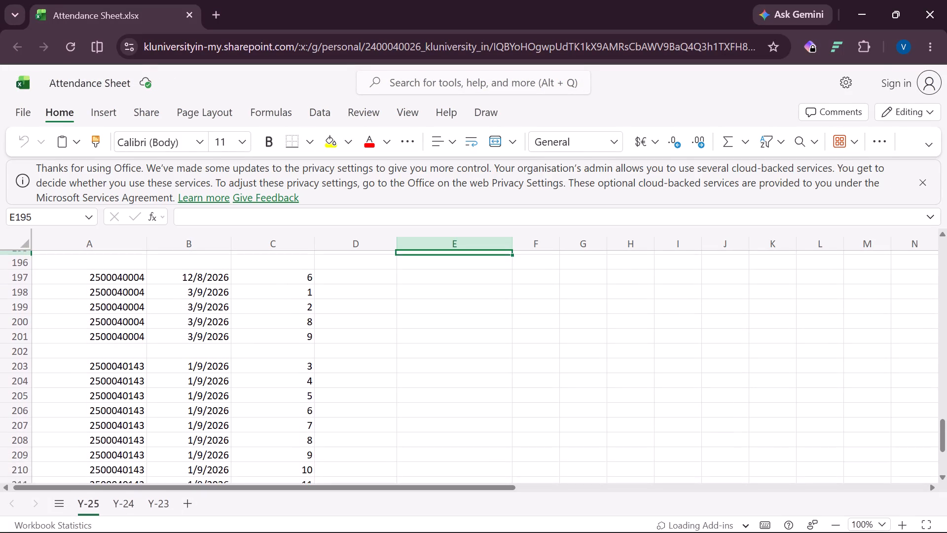
{"action": "scroll", "coordinate": [286, 392], "scroll_direction": "down", "scroll_amount": 5}
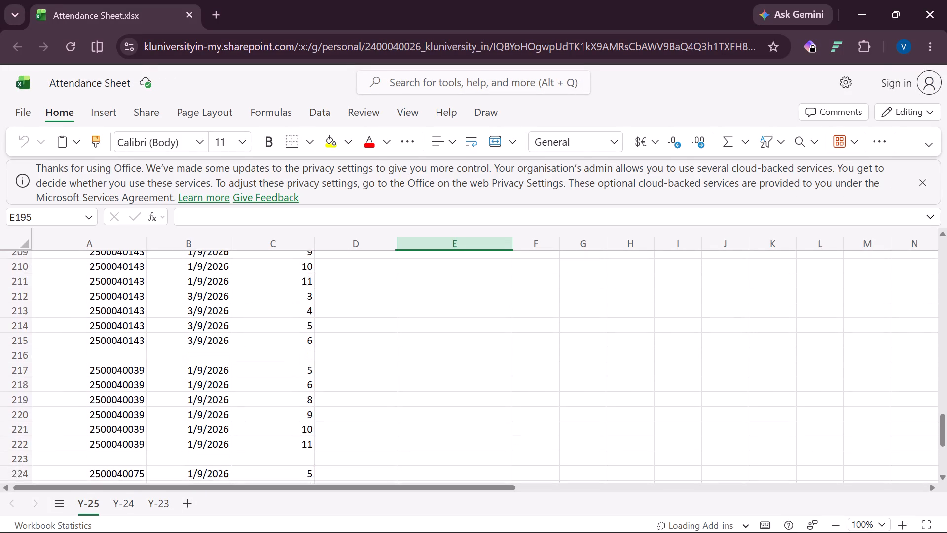
{"action": "scroll", "coordinate": [286, 392], "scroll_direction": "down", "scroll_amount": 1}
{"action": "scroll", "coordinate": [286, 392], "scroll_direction": "up", "scroll_amount": 1}
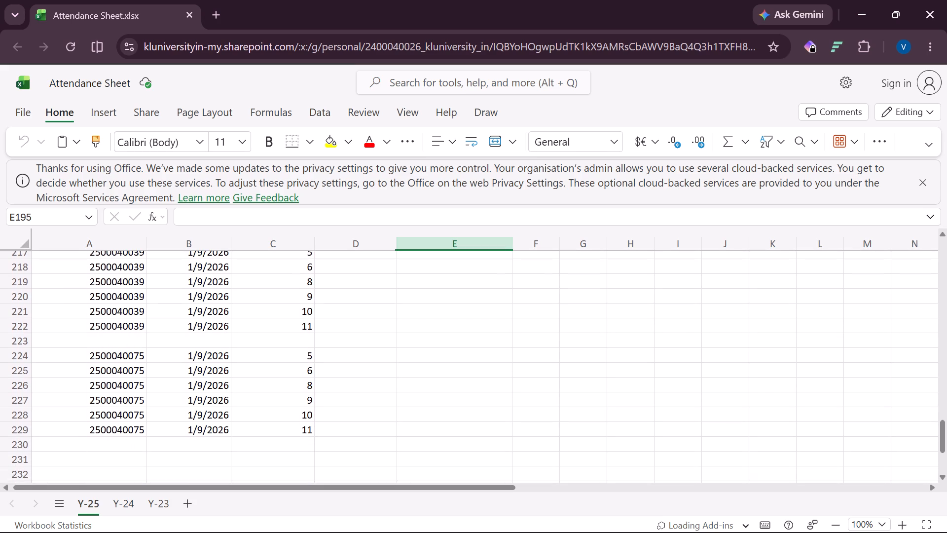
{"action": "scroll", "coordinate": [286, 392], "scroll_direction": "up", "scroll_amount": 1}
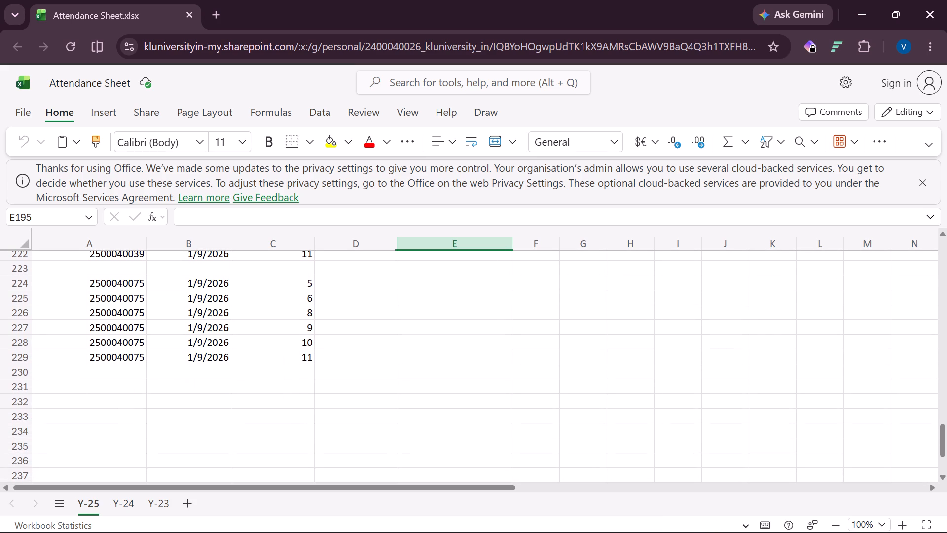
{"action": "scroll", "coordinate": [286, 392], "scroll_direction": "up", "scroll_amount": 2}
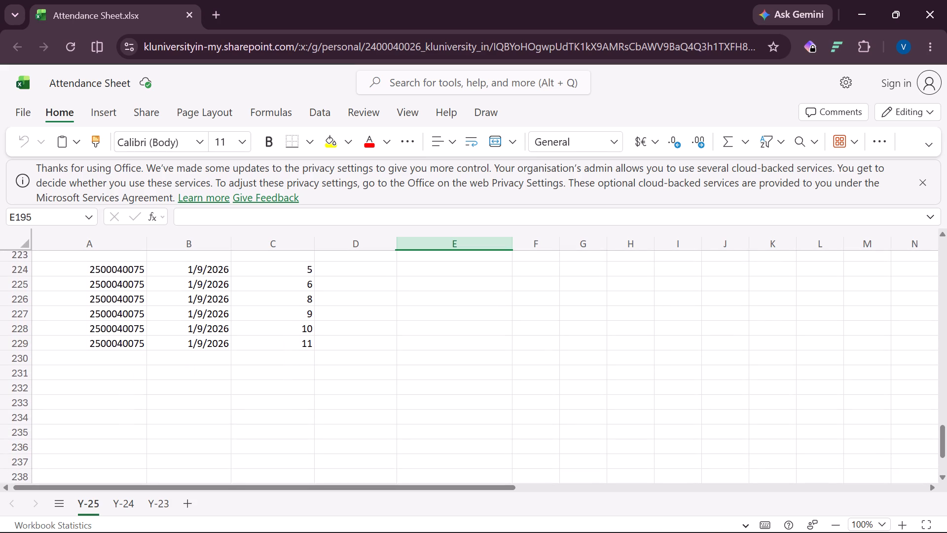
{"action": "scroll", "coordinate": [286, 392], "scroll_direction": "up", "scroll_amount": 1}
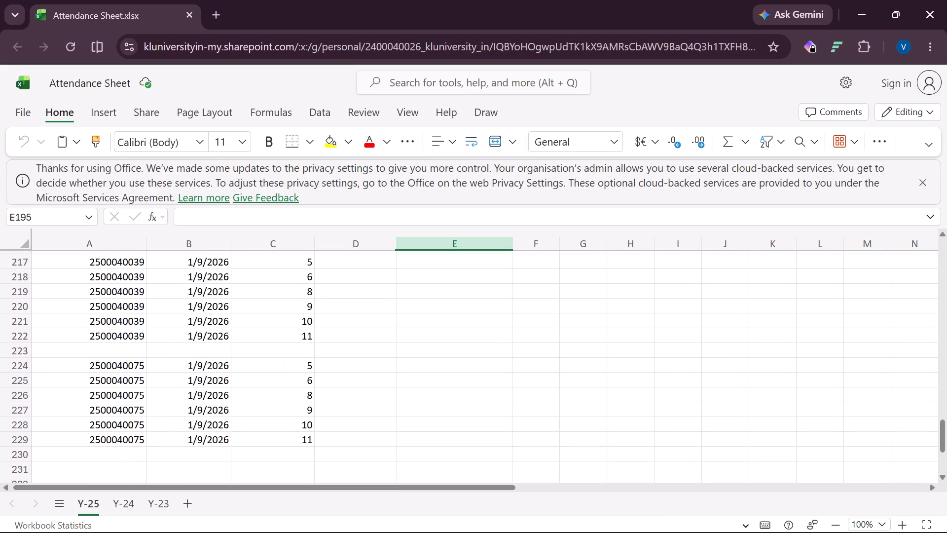
{"action": "scroll", "coordinate": [286, 392], "scroll_direction": "up", "scroll_amount": 2}
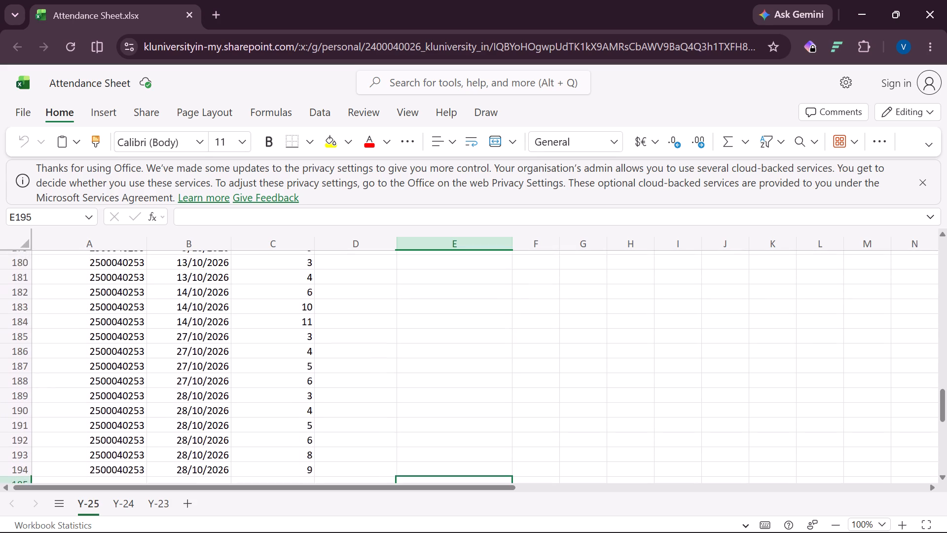
{"action": "scroll", "coordinate": [286, 392], "scroll_direction": "up", "scroll_amount": 3}
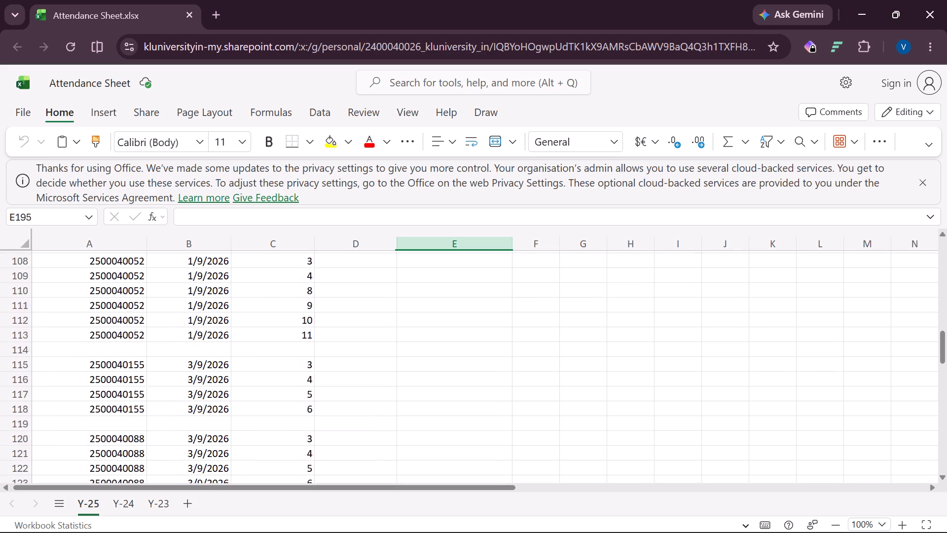
{"action": "scroll", "coordinate": [286, 392], "scroll_direction": "up", "scroll_amount": 5}
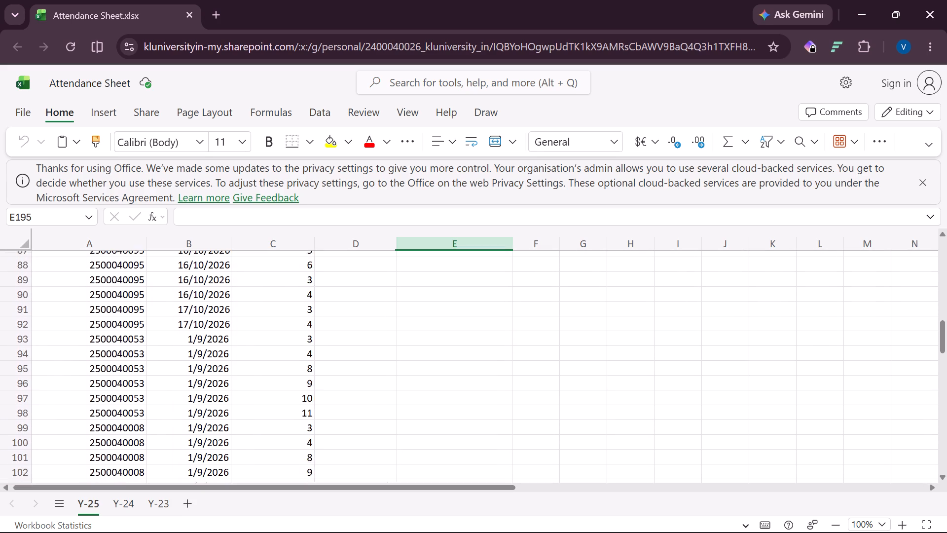
{"action": "scroll", "coordinate": [286, 392], "scroll_direction": "up", "scroll_amount": 3}
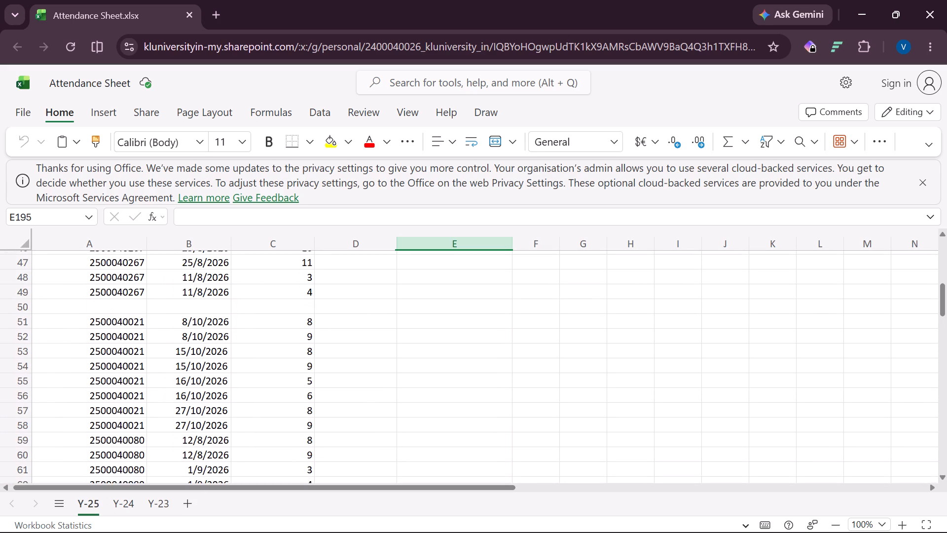
{"action": "scroll", "coordinate": [286, 392], "scroll_direction": "up", "scroll_amount": 5}
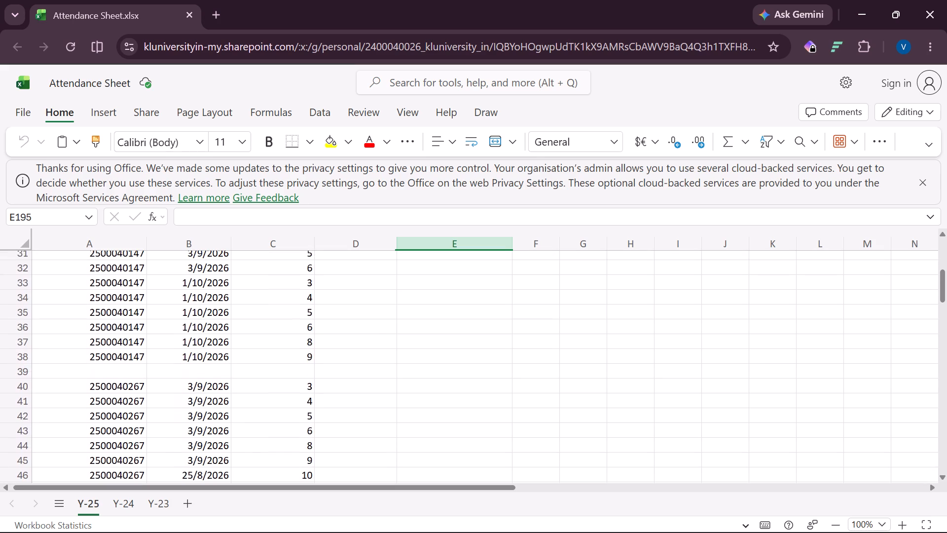
{"action": "scroll", "coordinate": [286, 392], "scroll_direction": "up", "scroll_amount": 5}
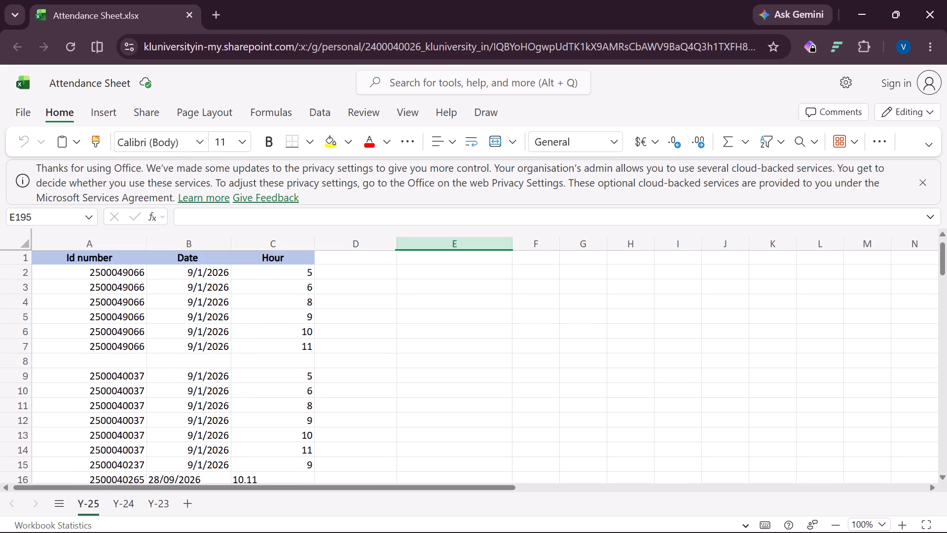
{"action": "scroll", "coordinate": [286, 392], "scroll_direction": "up", "scroll_amount": 1}
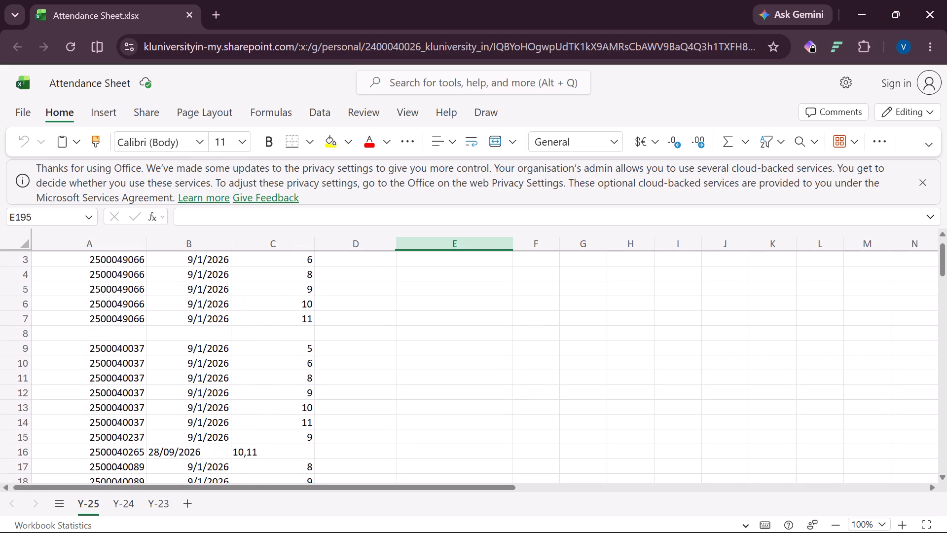
{"action": "scroll", "coordinate": [286, 392], "scroll_direction": "down", "scroll_amount": 2}
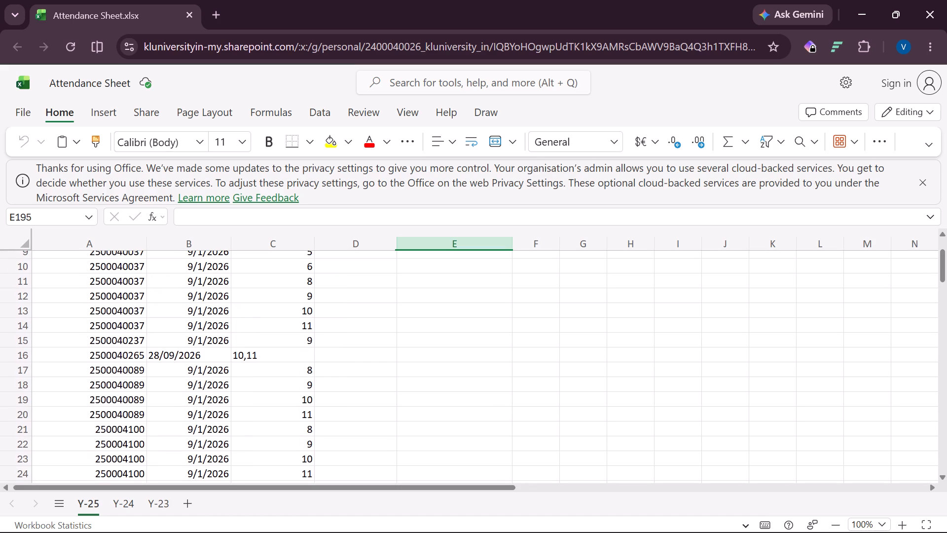
{"action": "scroll", "coordinate": [261, 324], "scroll_direction": "down", "scroll_amount": 10}
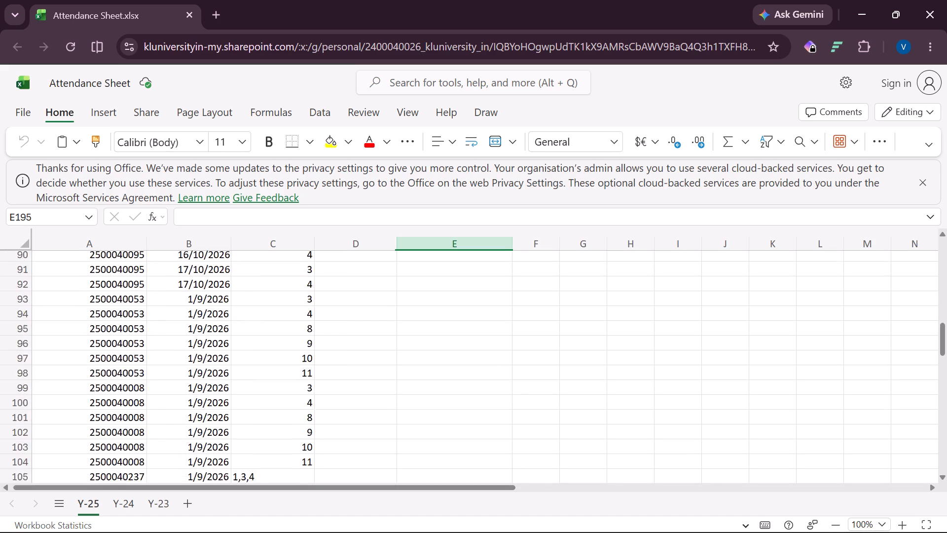
{"action": "scroll", "coordinate": [261, 324], "scroll_direction": "down", "scroll_amount": 7}
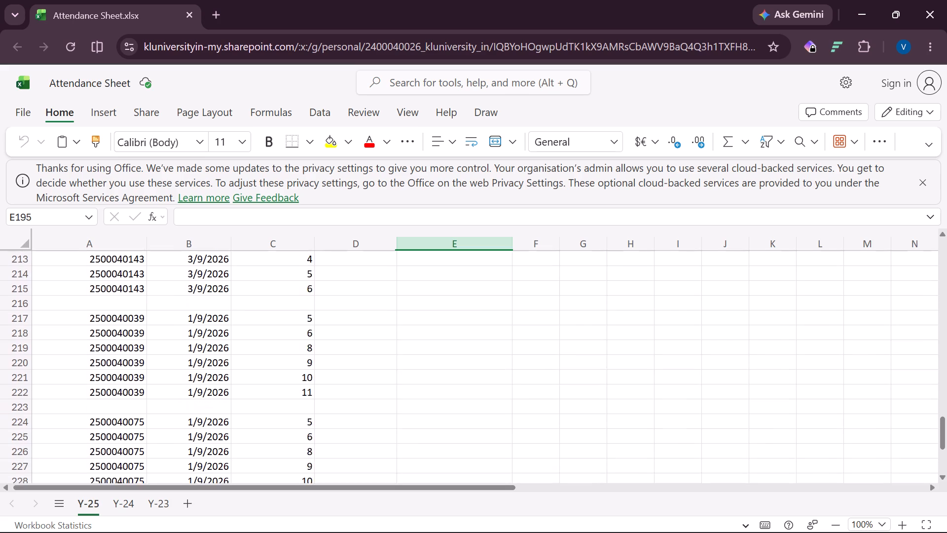
{"action": "scroll", "coordinate": [261, 324], "scroll_direction": "up", "scroll_amount": 13}
{"action": "scroll", "coordinate": [261, 324], "scroll_direction": "down", "scroll_amount": 2}
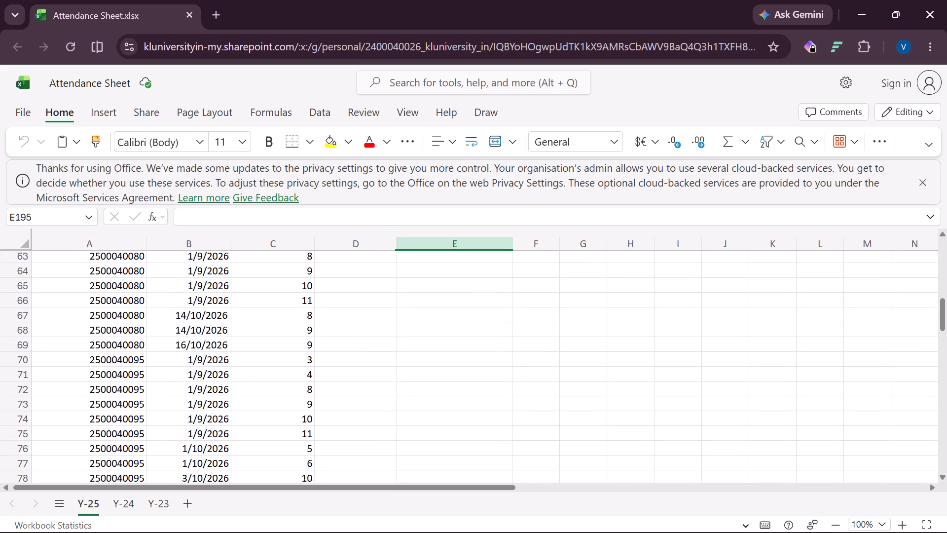
{"action": "scroll", "coordinate": [261, 324], "scroll_direction": "down", "scroll_amount": 7}
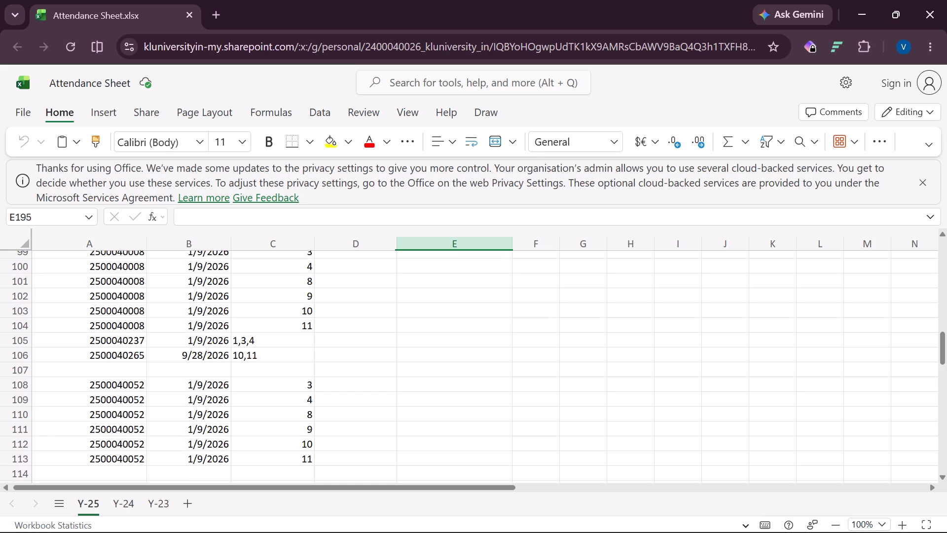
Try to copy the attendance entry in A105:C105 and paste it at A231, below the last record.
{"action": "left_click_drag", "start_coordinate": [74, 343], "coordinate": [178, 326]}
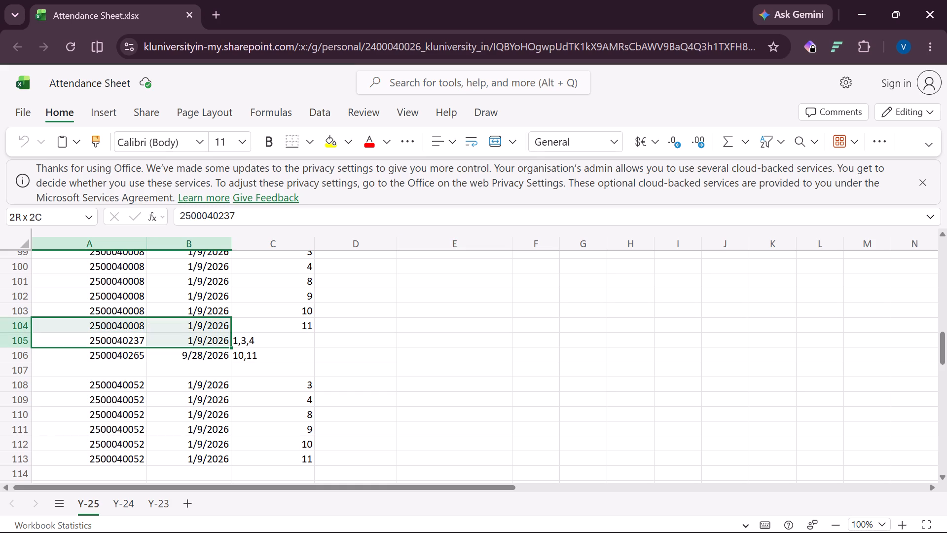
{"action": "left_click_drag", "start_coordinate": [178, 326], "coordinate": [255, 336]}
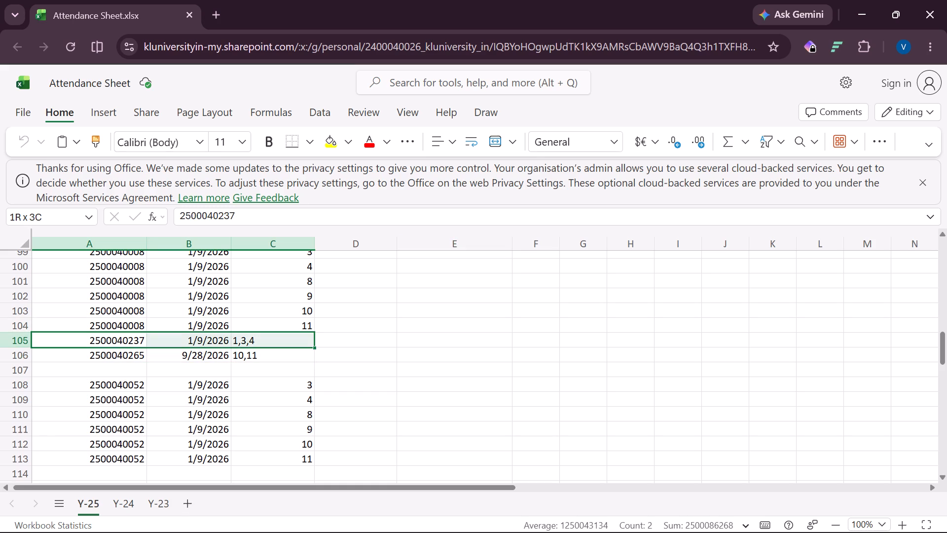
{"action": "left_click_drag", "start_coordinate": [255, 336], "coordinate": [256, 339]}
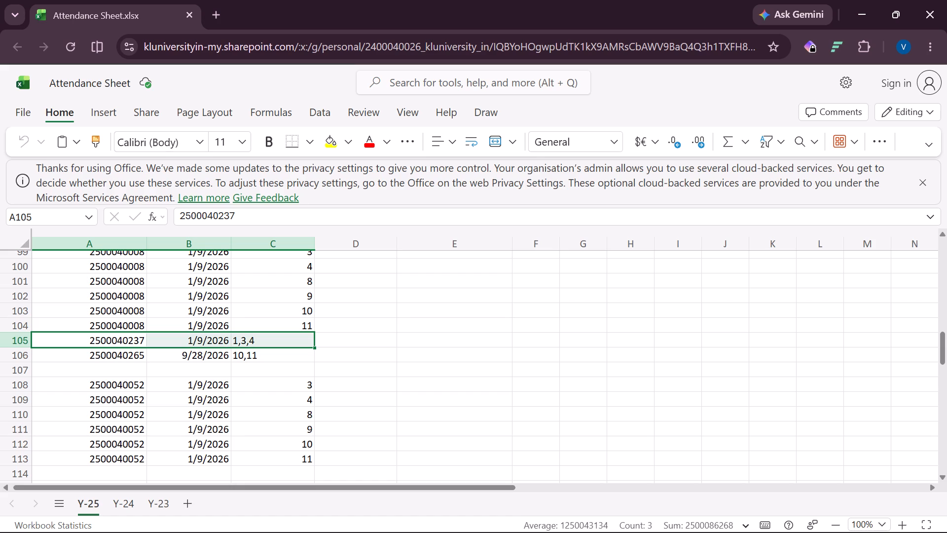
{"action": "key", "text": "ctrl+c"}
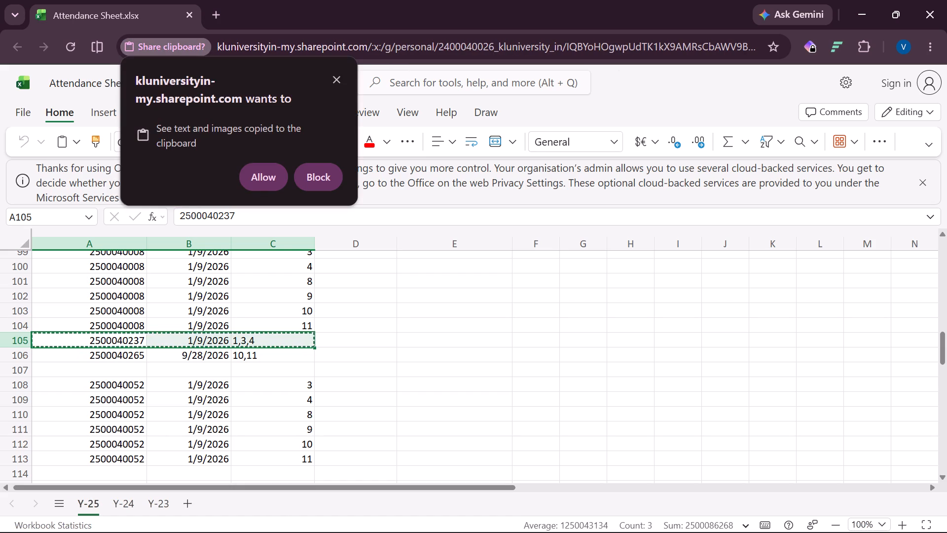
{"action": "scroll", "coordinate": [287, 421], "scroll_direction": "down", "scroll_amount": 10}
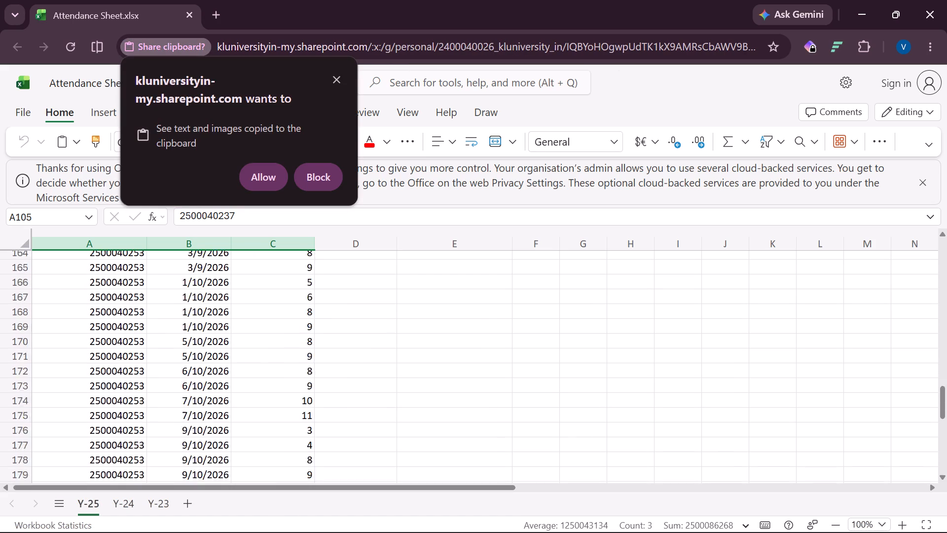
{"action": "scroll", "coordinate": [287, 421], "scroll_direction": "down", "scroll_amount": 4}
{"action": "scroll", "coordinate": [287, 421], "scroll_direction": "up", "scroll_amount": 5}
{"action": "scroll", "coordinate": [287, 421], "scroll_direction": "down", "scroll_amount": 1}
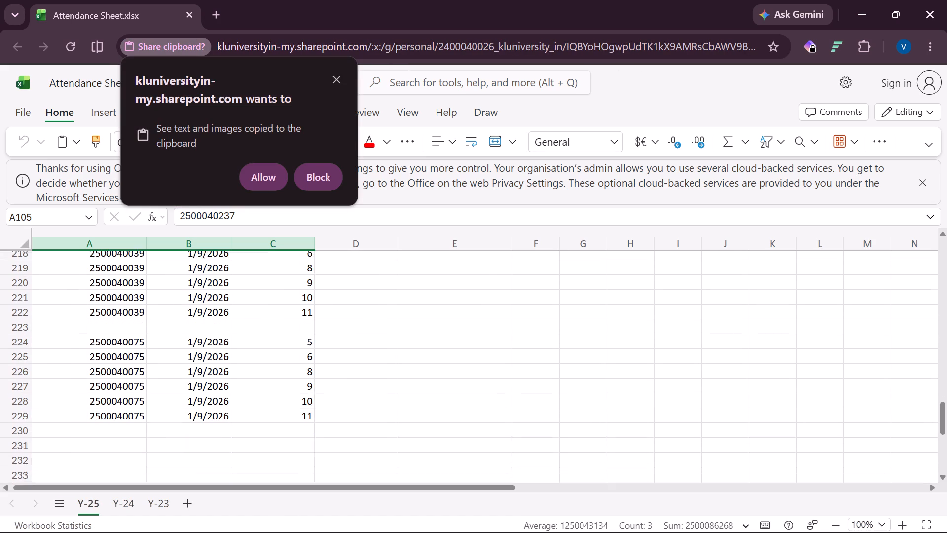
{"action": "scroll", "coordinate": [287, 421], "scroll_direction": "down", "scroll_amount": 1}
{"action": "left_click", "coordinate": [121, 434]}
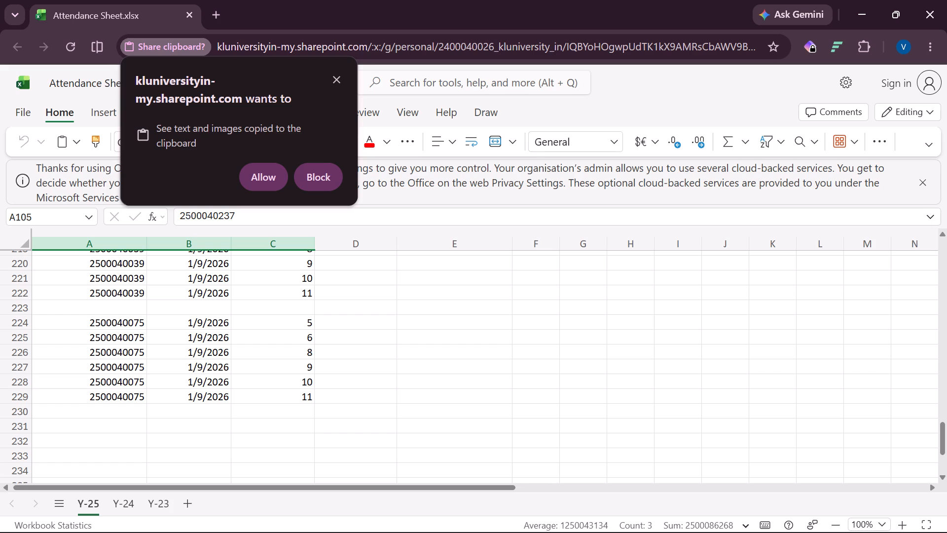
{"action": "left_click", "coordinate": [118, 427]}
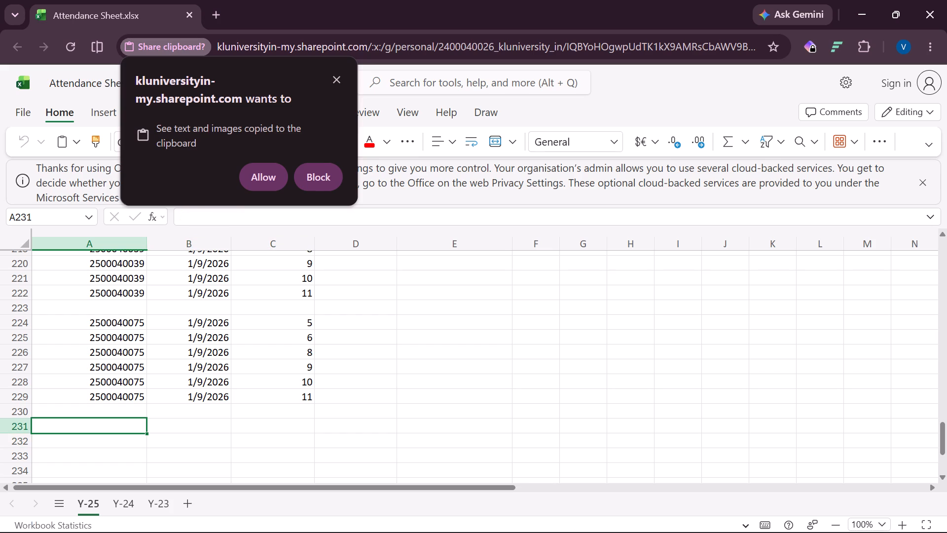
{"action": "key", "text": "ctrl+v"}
Enter the new student's ID number in A231 and the date 1/9/2026 in B231.
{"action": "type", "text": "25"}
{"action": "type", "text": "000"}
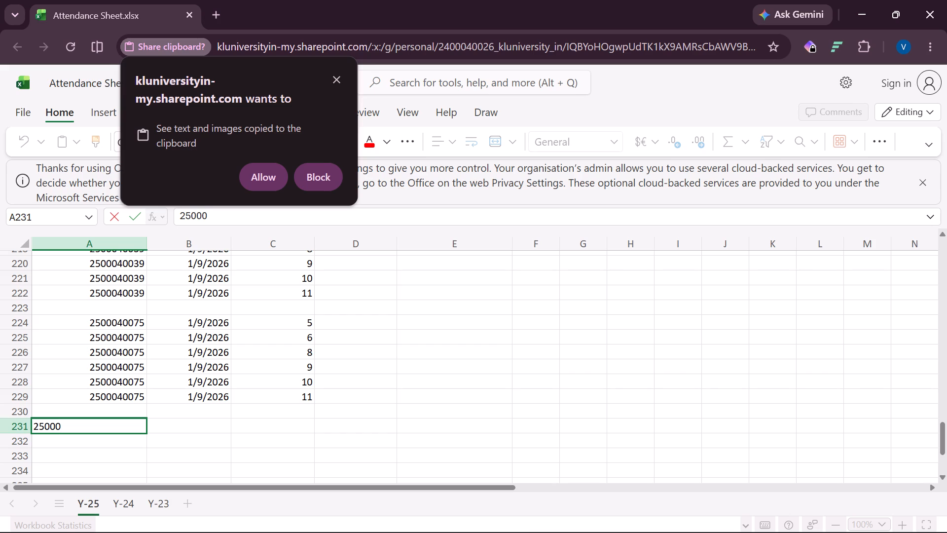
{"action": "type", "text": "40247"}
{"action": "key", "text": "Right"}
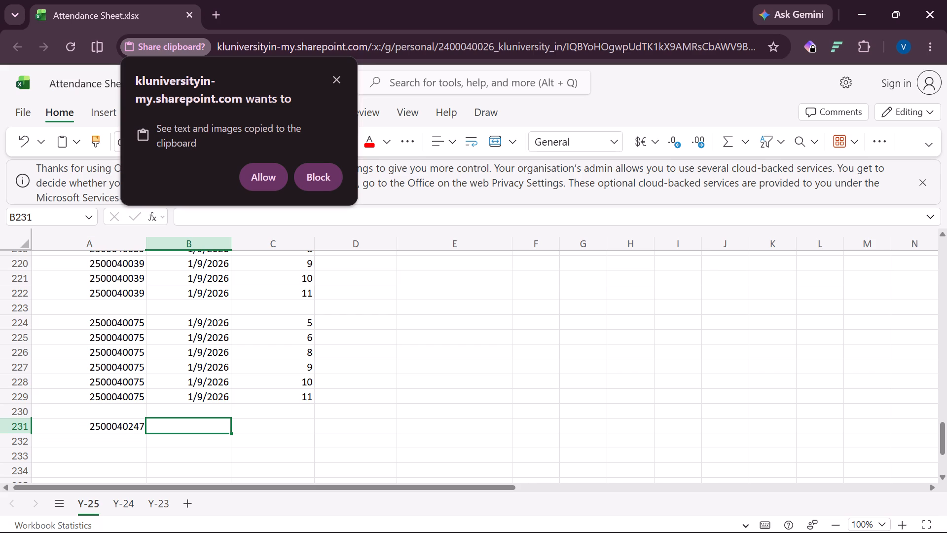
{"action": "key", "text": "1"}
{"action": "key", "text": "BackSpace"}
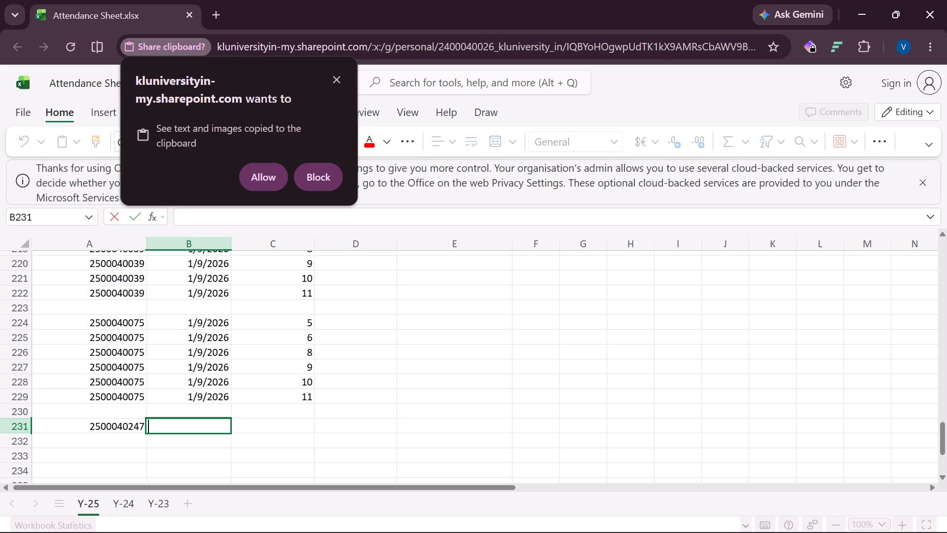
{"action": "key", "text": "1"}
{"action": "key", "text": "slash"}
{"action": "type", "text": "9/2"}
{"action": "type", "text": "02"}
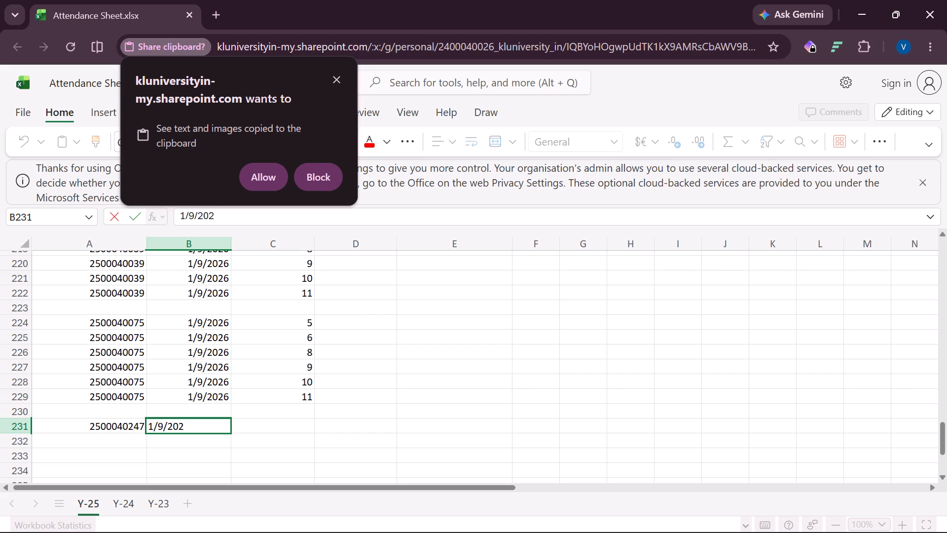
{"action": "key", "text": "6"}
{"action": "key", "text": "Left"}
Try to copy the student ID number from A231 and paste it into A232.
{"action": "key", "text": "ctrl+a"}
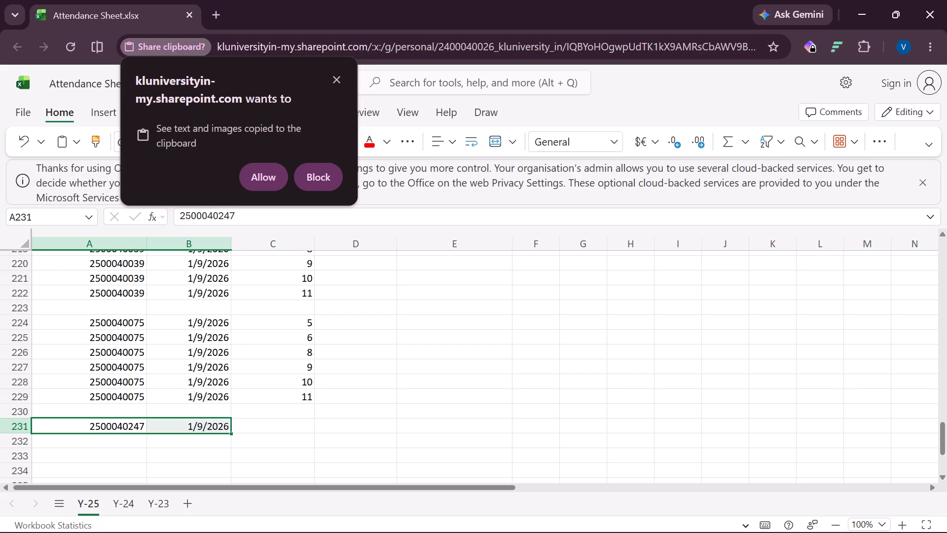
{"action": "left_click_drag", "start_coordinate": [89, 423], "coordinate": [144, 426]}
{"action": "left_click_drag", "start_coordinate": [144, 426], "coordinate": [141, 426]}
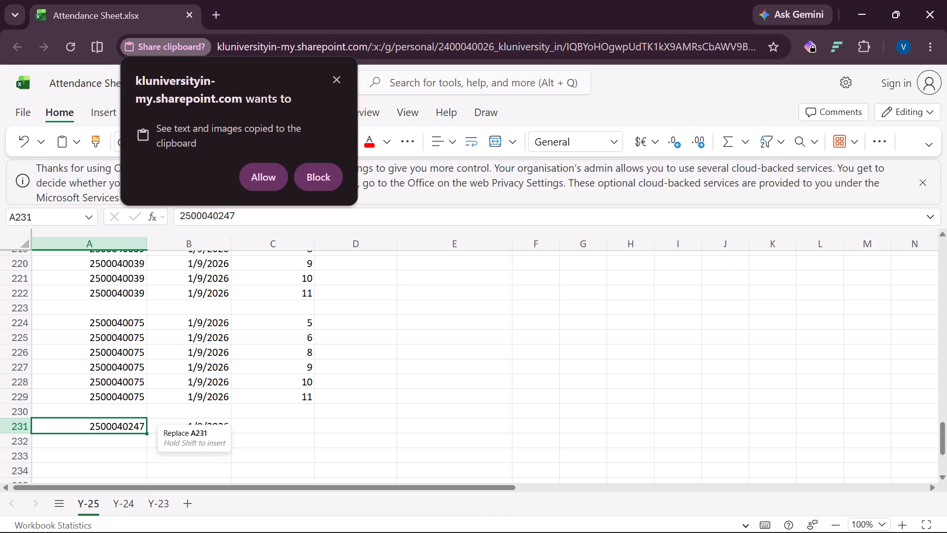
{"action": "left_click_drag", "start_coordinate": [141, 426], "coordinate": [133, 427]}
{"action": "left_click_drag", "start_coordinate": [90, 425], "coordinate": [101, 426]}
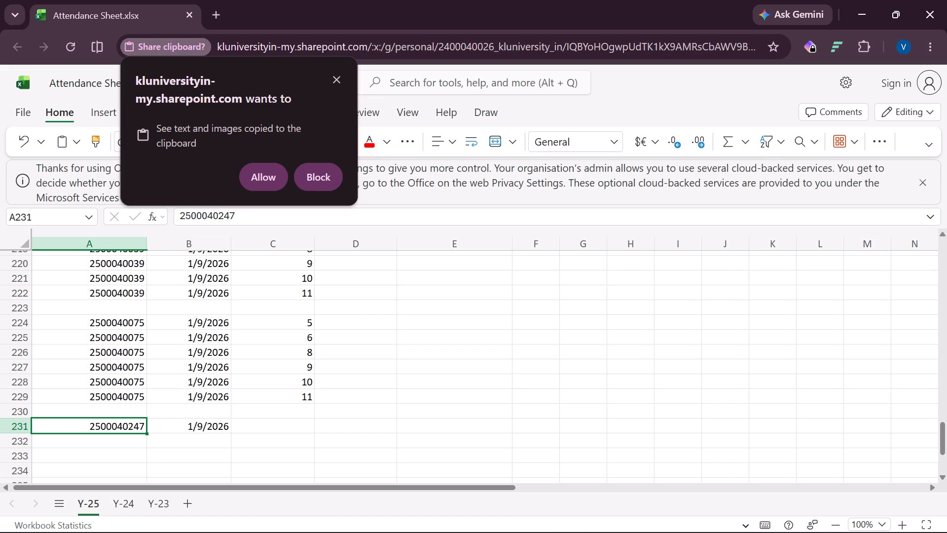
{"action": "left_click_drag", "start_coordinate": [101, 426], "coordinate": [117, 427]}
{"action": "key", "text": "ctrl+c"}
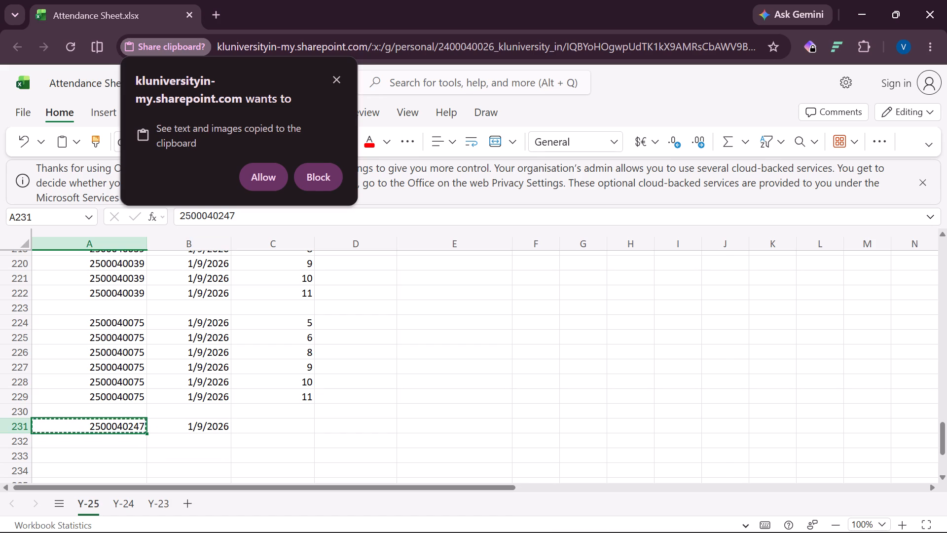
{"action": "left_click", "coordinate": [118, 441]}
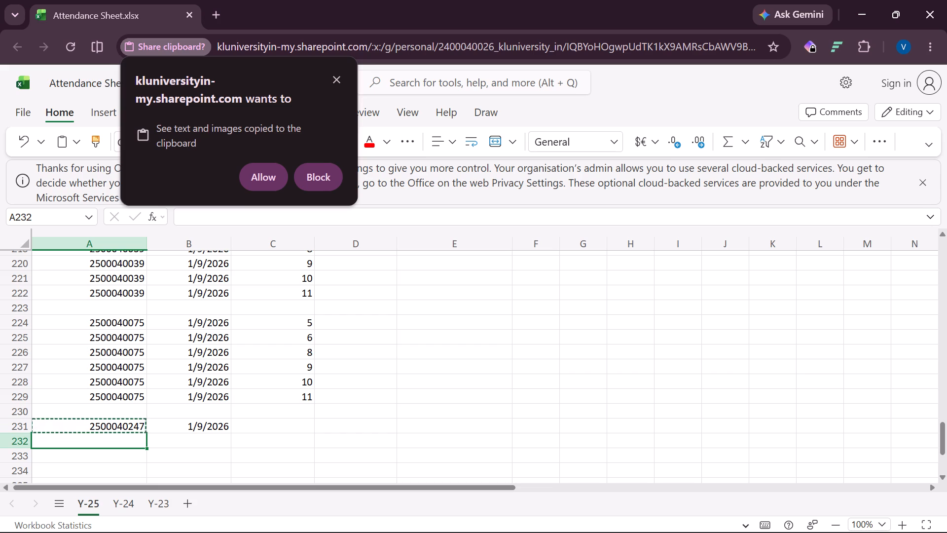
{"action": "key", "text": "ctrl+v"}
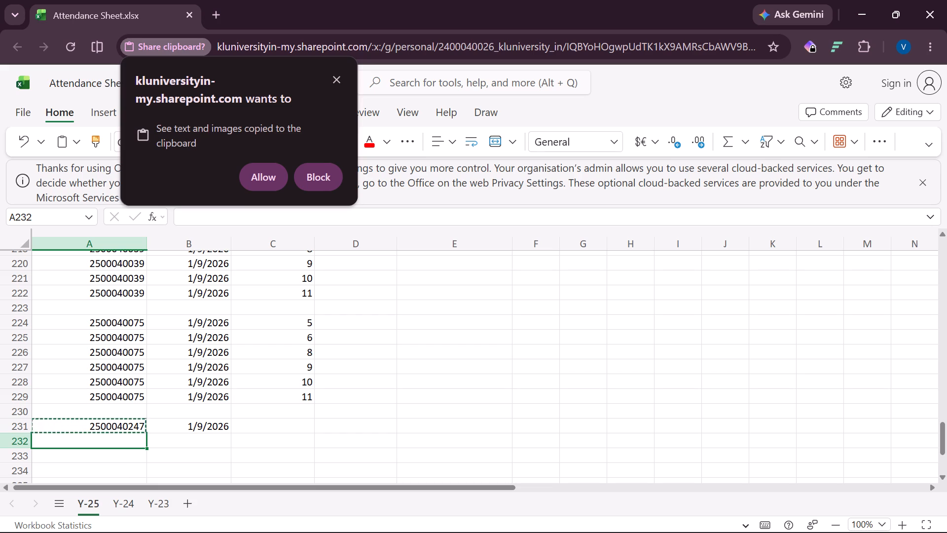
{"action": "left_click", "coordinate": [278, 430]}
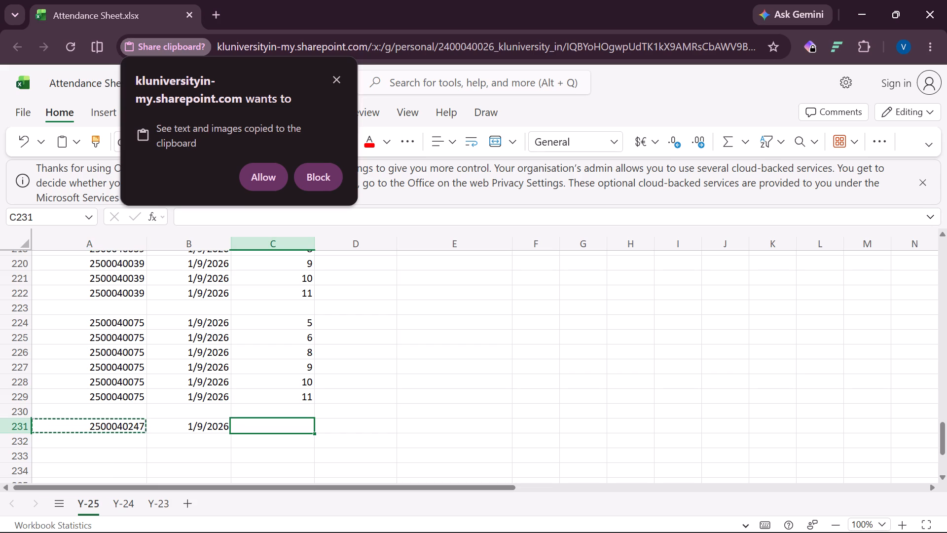
Enter the same student ID number as in A231 in cells A232, A233 and A234.
{"action": "left_click", "coordinate": [138, 446]}
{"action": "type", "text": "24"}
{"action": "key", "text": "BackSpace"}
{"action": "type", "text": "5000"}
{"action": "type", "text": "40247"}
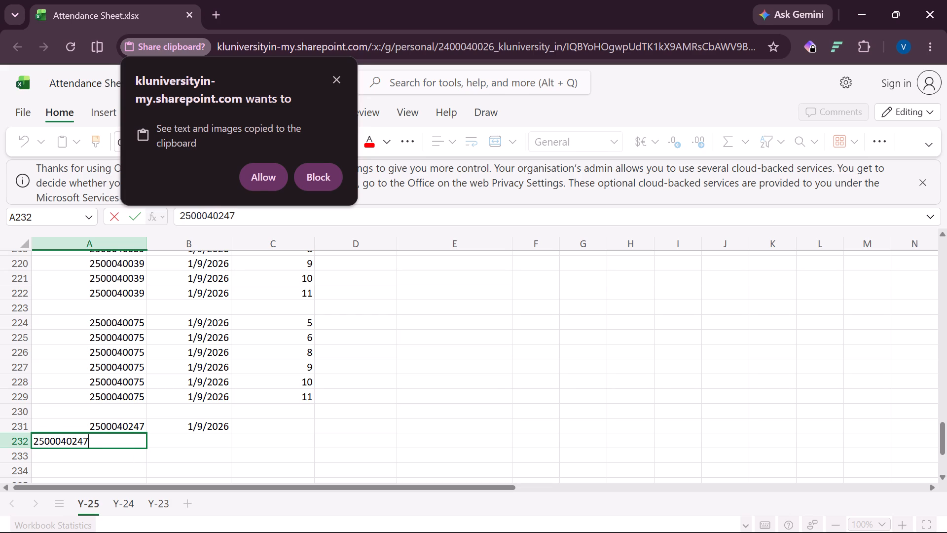
{"action": "left_click", "coordinate": [137, 450]}
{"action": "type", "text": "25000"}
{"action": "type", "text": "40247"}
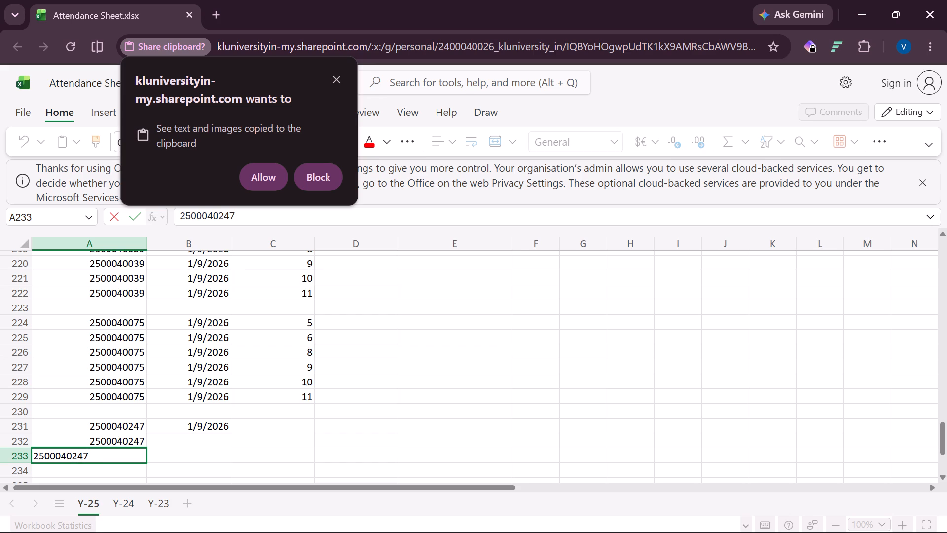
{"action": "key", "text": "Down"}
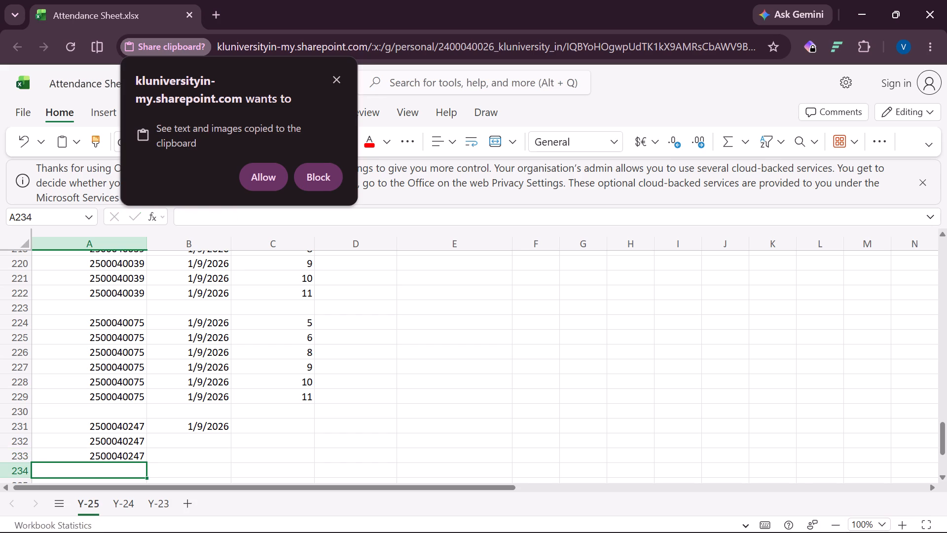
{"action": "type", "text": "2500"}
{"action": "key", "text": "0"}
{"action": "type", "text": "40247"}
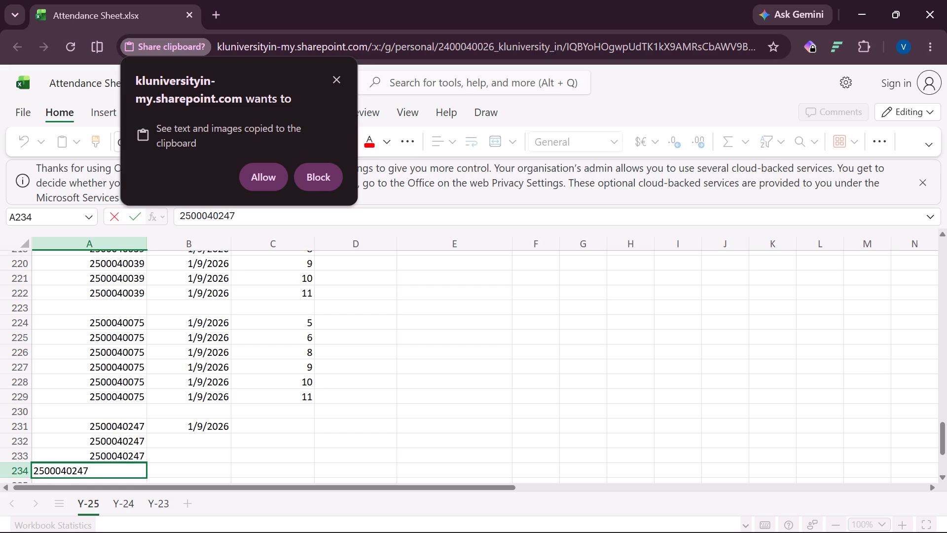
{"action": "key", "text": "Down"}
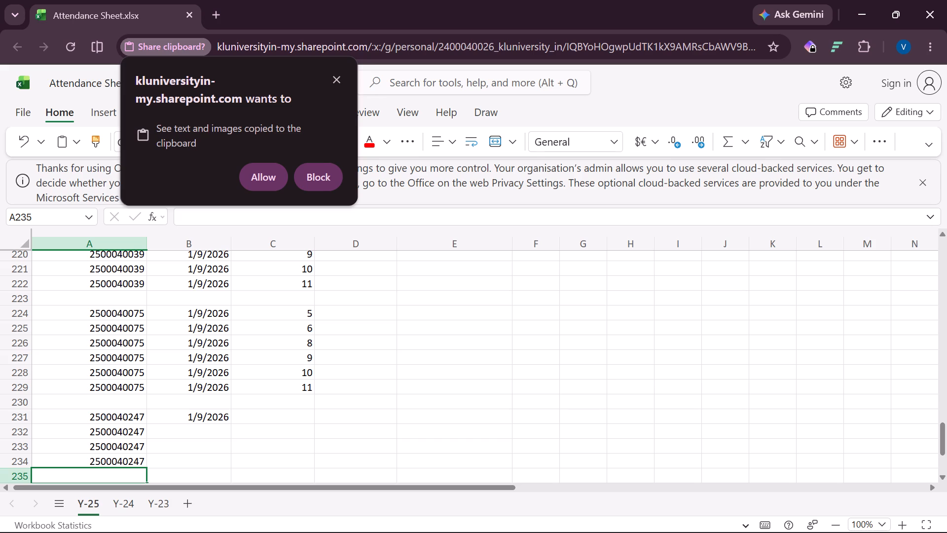
Fill C231:C236 with the values 3, 4, 8, 9, 10 and 11 for the new student.
{"action": "left_click", "coordinate": [284, 419]}
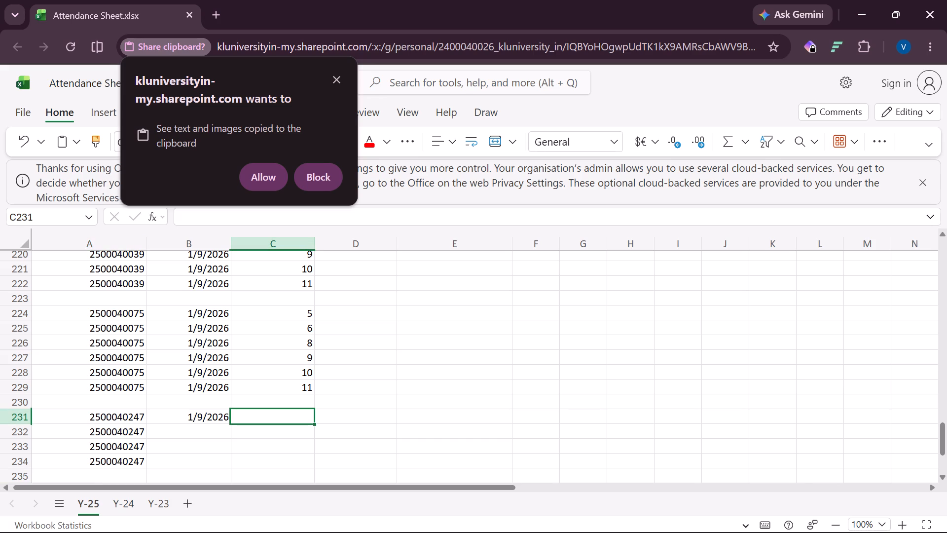
{"action": "key", "text": "3"}
{"action": "key", "text": "Down"}
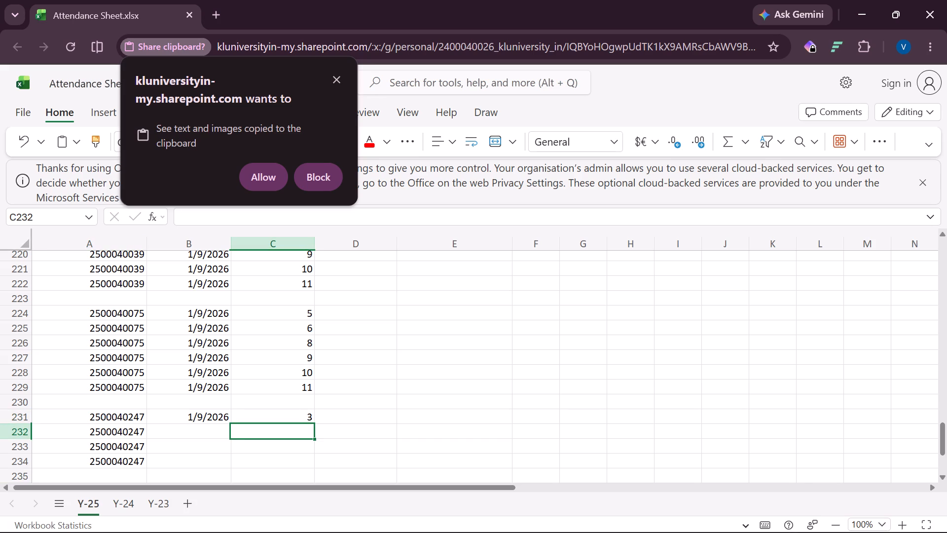
{"action": "key", "text": "4"}
{"action": "key", "text": "Down"}
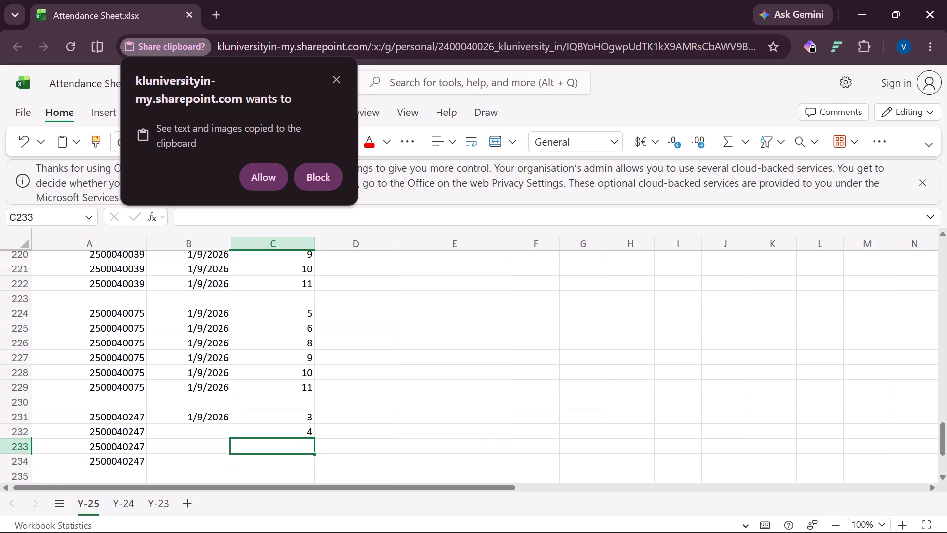
{"action": "key", "text": "8"}
{"action": "key", "text": "Down"}
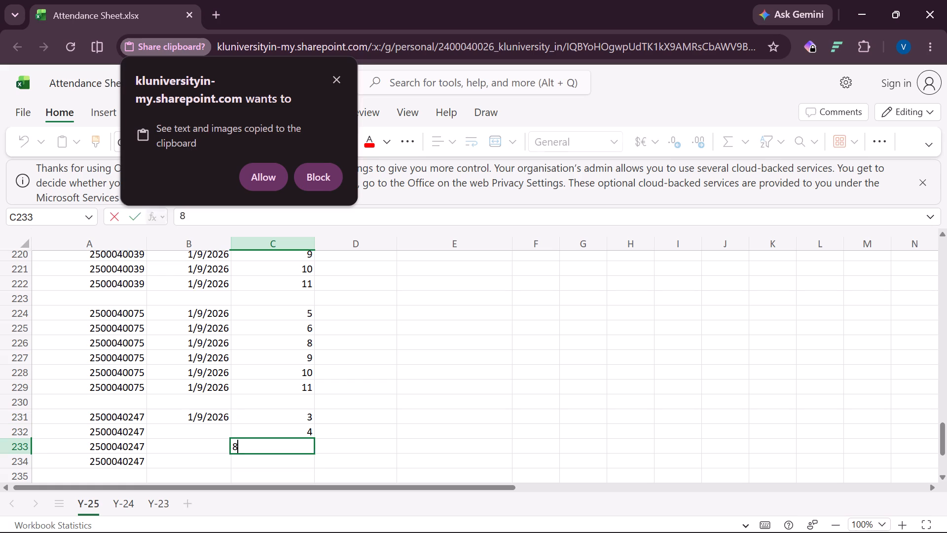
{"action": "key", "text": "9"}
{"action": "key", "text": "Down"}
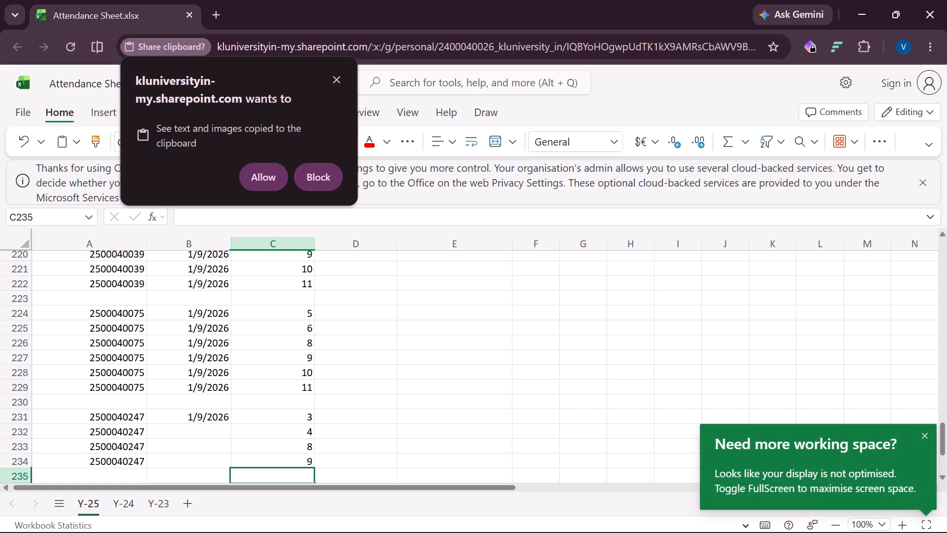
{"action": "type", "text": "10"}
{"action": "key", "text": "Down"}
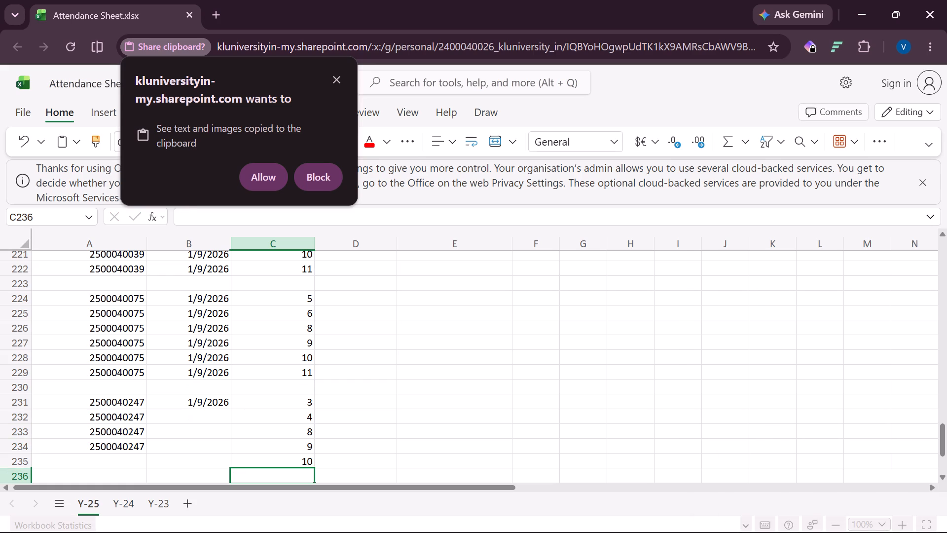
{"action": "type", "text": "11"}
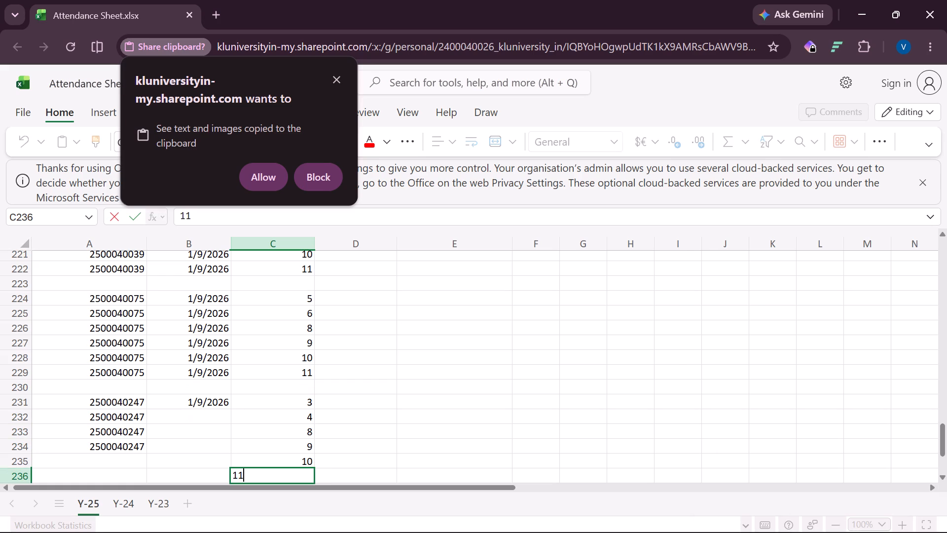
{"action": "key", "text": "Left"}
Enter the date 1/9/2026 in cells B236 and B235.
{"action": "type", "text": "1/"}
{"action": "type", "text": "9/"}
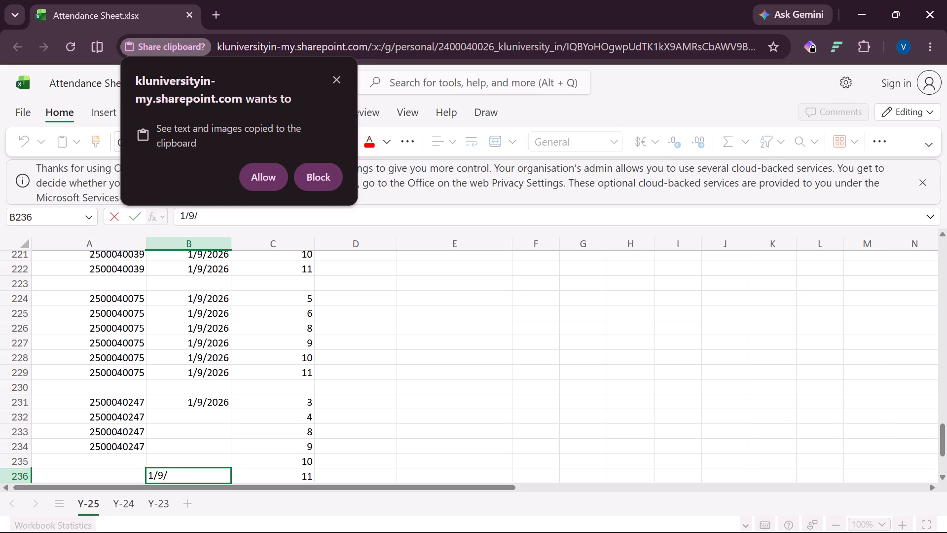
{"action": "type", "text": "2026"}
{"action": "key", "text": "Up"}
{"action": "type", "text": "1/"}
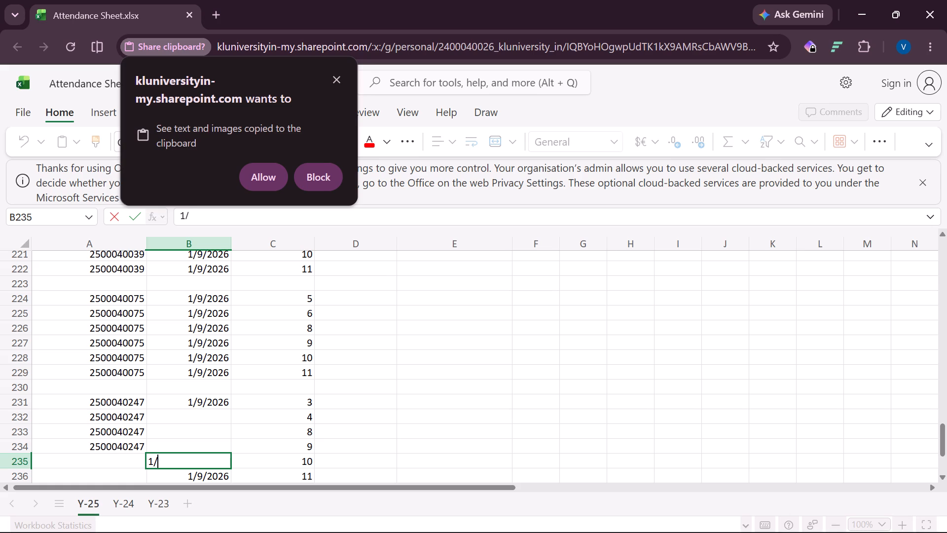
{"action": "type", "text": "9/2026"}
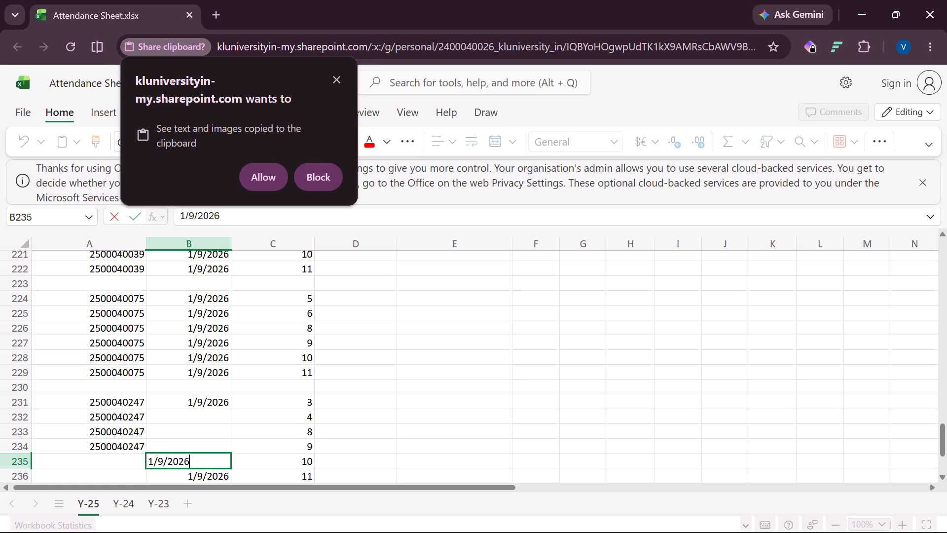
{"action": "key", "text": "Up"}
Begin the date in B234 with 1/ and allow the site to see text and images copied to the clipboard.
{"action": "type", "text": "1/"}
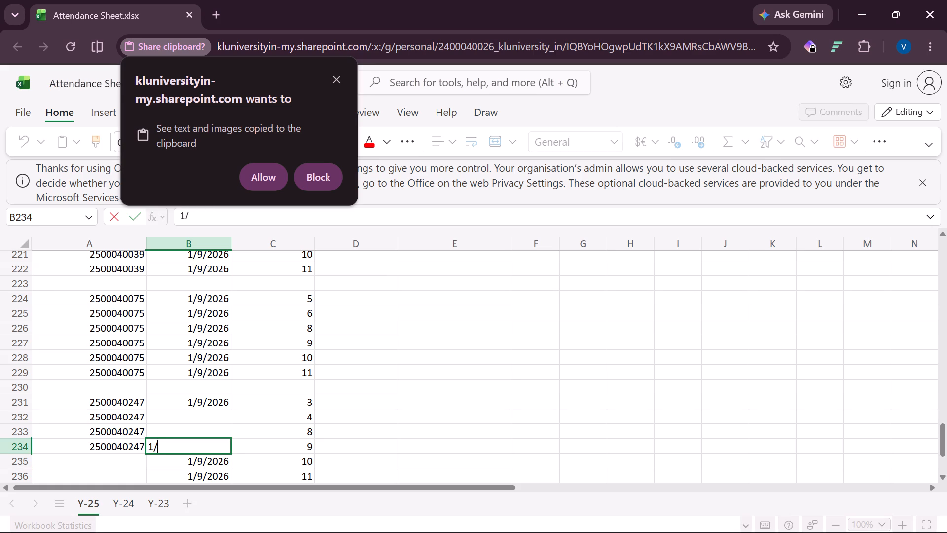
{"action": "left_click", "coordinate": [266, 180]}
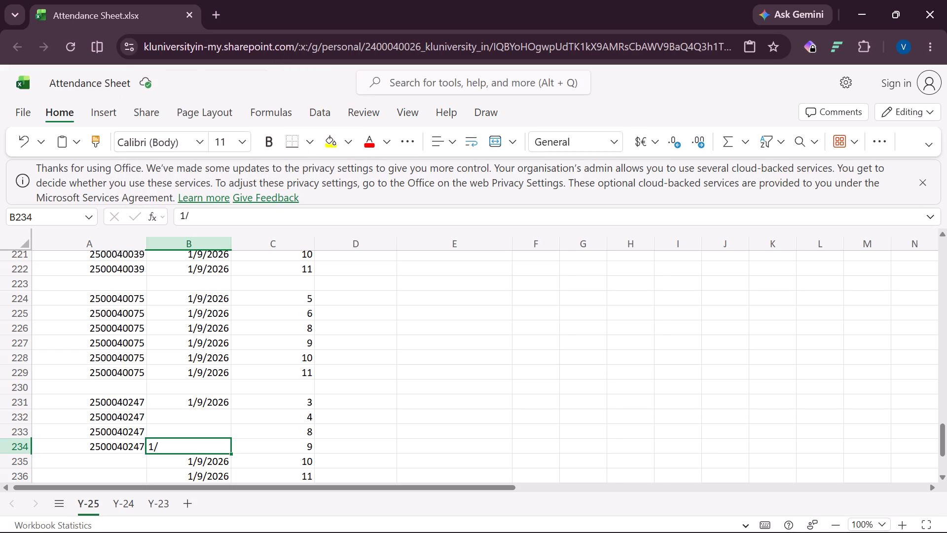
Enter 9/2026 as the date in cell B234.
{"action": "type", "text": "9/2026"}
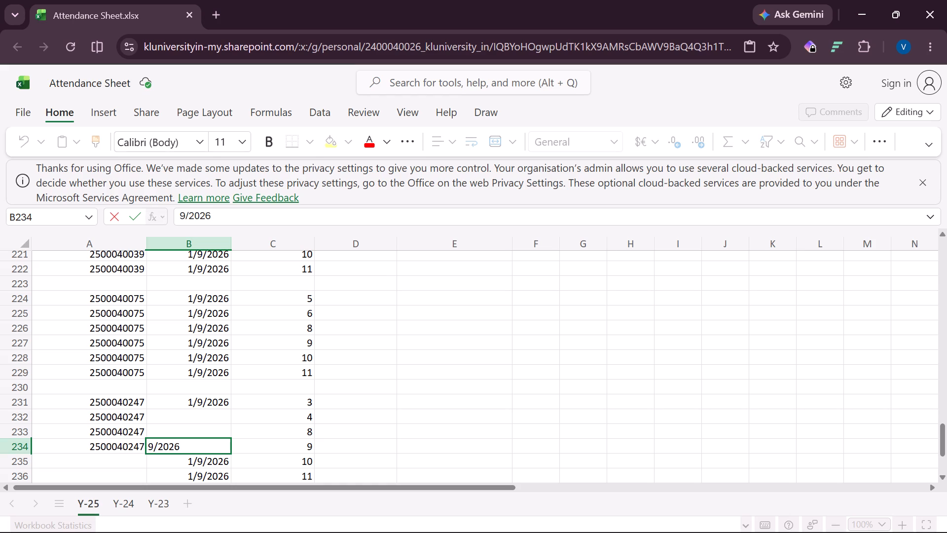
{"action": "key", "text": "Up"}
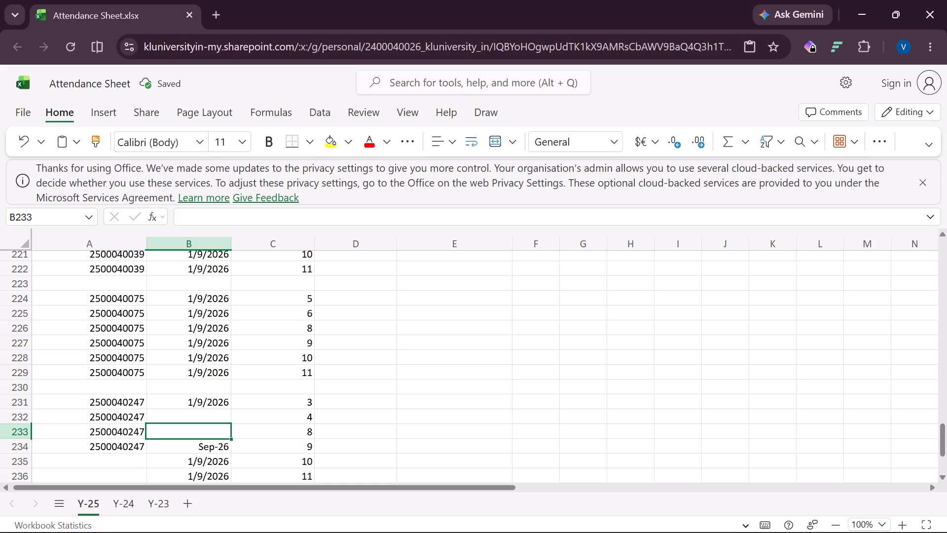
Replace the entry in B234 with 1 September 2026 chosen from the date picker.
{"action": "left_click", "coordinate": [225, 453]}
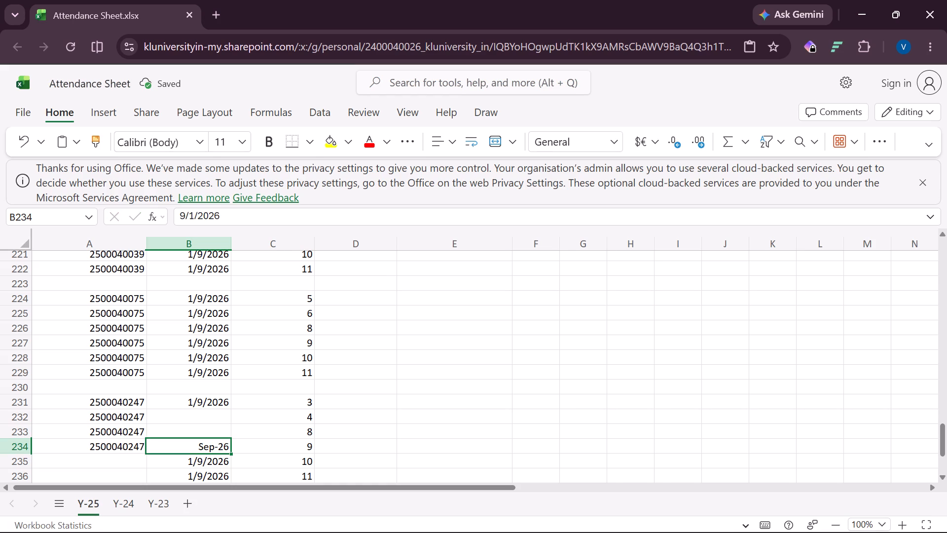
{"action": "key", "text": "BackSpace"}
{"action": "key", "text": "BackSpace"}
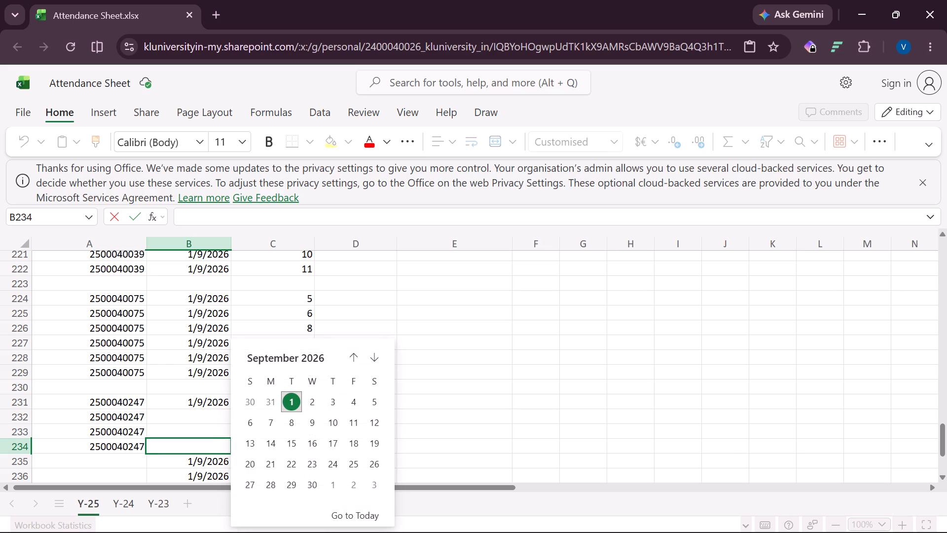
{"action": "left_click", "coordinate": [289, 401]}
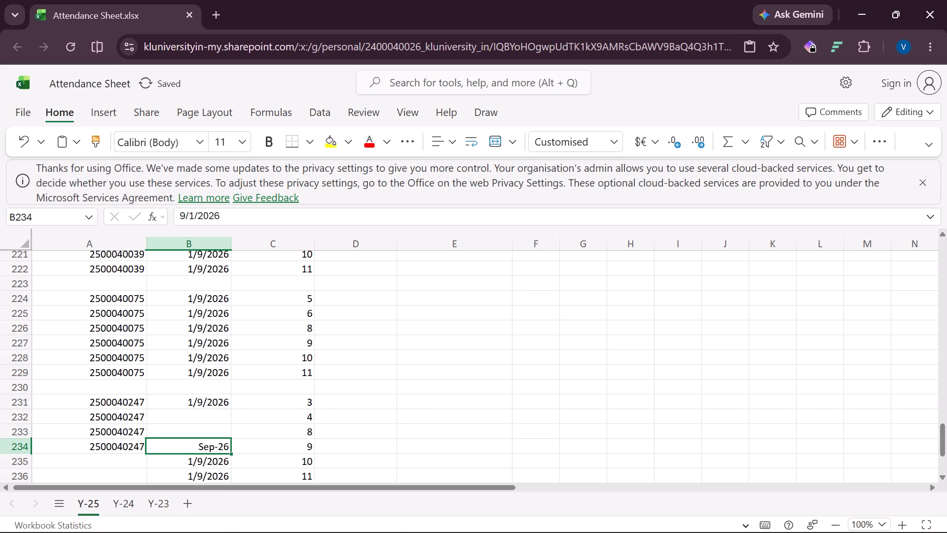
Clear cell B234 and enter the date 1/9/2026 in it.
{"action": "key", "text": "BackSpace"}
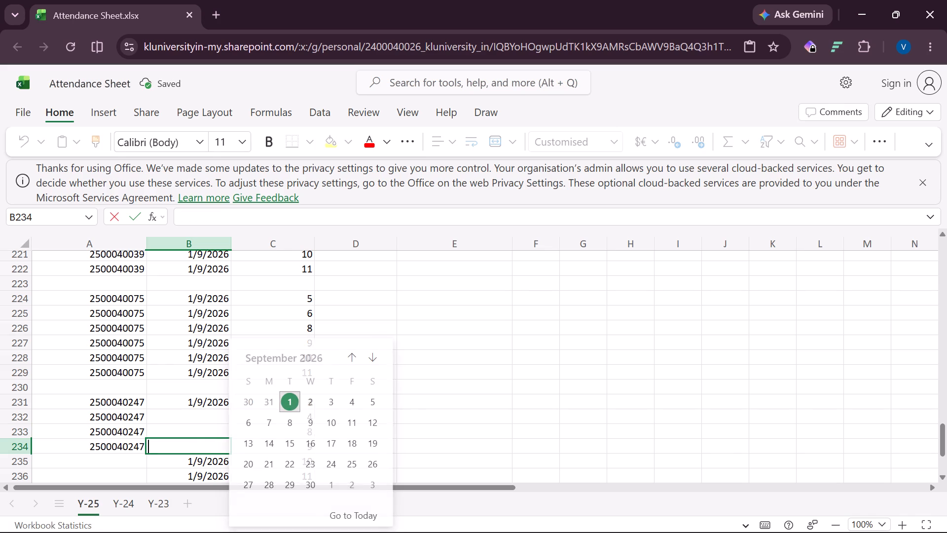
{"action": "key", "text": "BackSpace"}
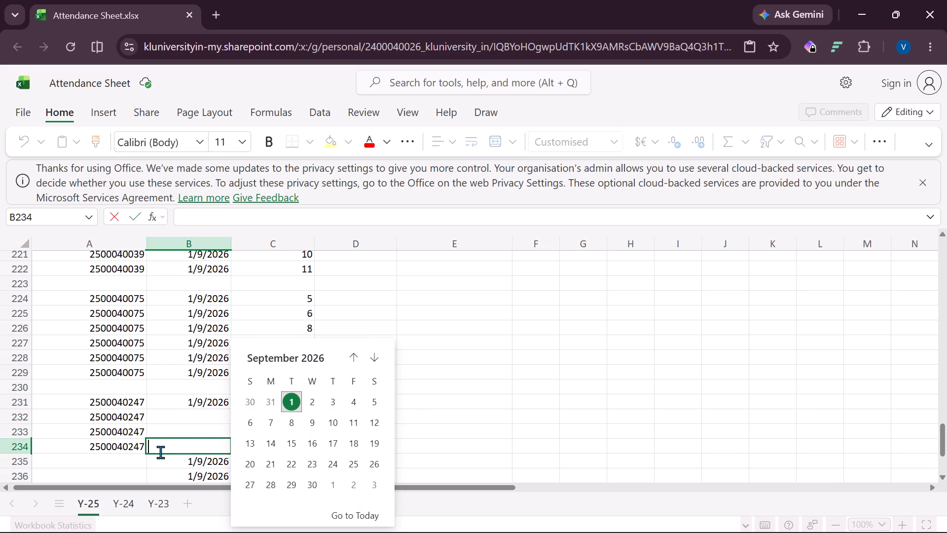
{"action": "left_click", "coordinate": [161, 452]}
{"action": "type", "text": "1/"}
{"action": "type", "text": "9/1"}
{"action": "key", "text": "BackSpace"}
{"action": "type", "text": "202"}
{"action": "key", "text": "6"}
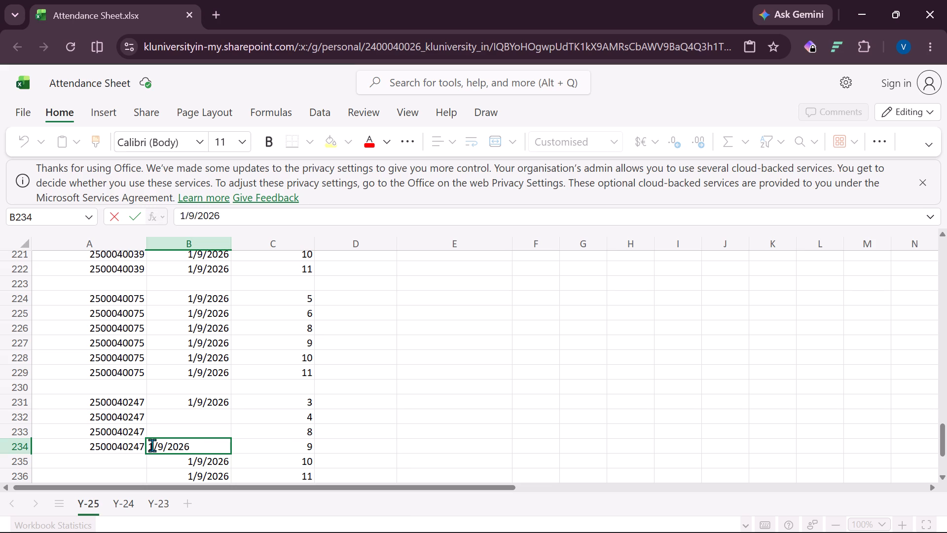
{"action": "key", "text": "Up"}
Enter the date 1/9/2026 in cells B233 and B232.
{"action": "type", "text": "1/"}
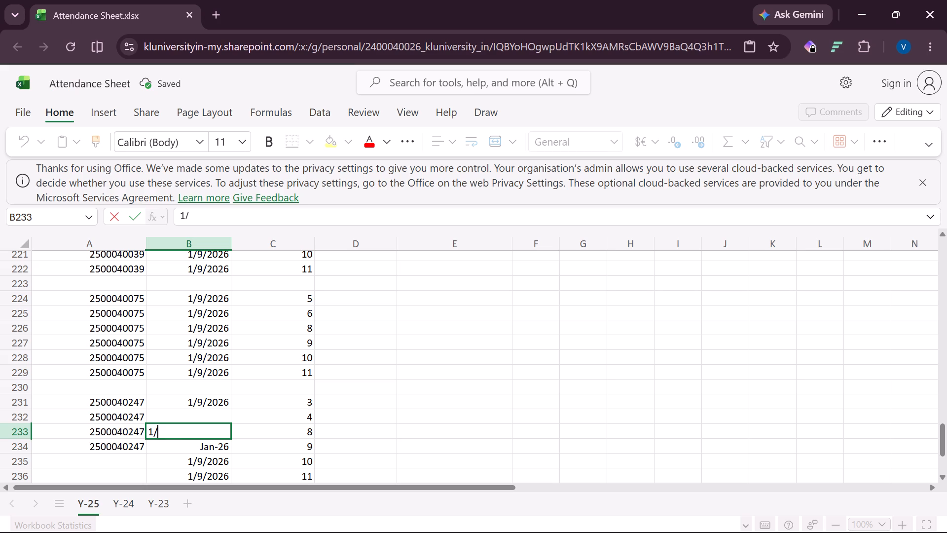
{"action": "key", "text": "9"}
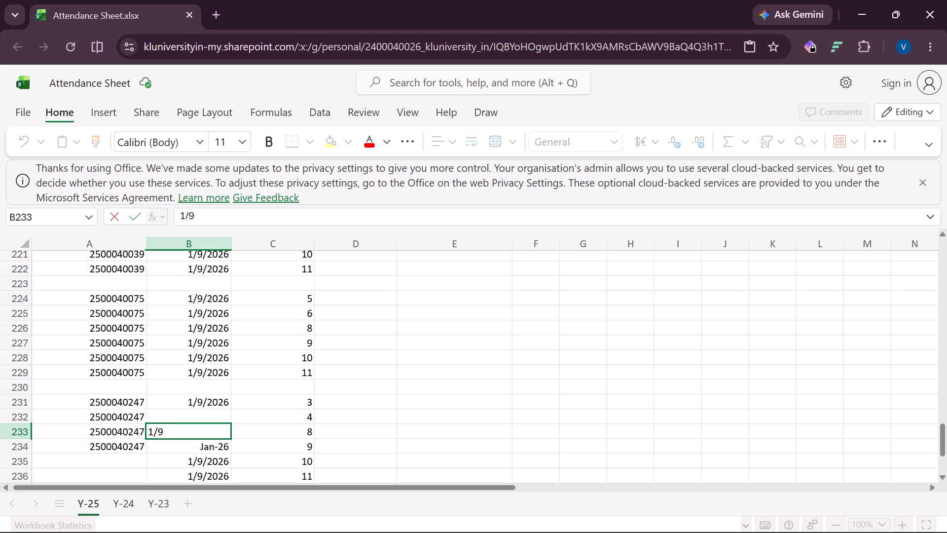
{"action": "key", "text": "slash"}
{"action": "type", "text": "202"}
{"action": "key", "text": "6"}
{"action": "left_click", "coordinate": [165, 418]}
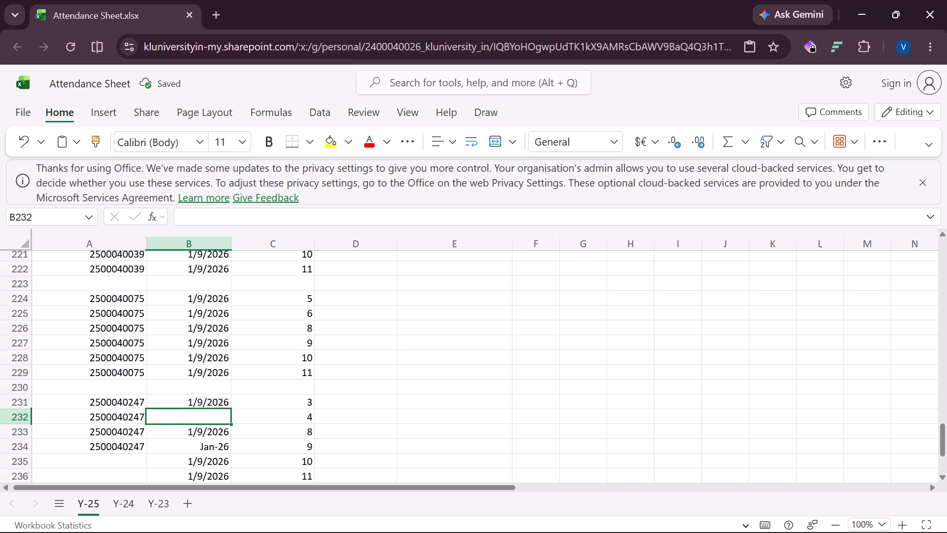
{"action": "key", "text": "1"}
{"action": "key", "text": "slash"}
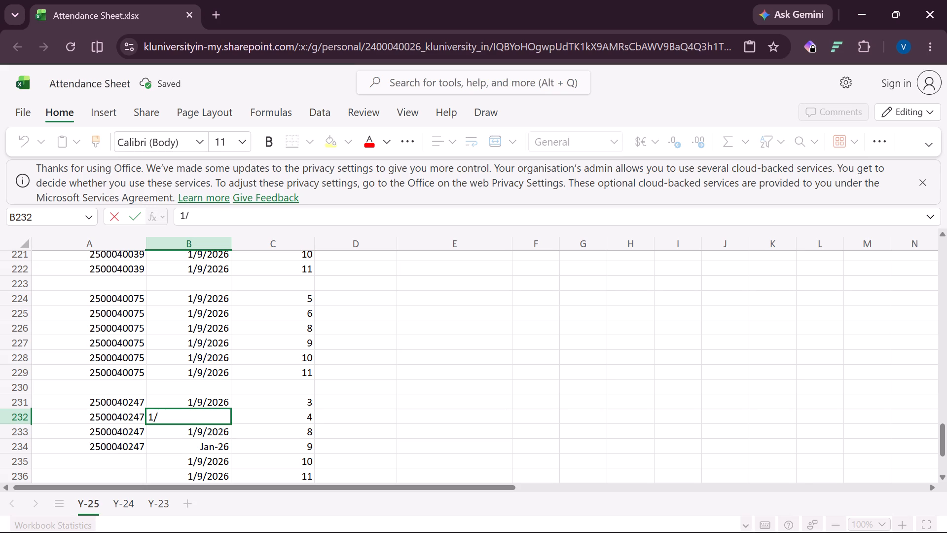
{"action": "key", "text": "9"}
{"action": "key", "text": "slash"}
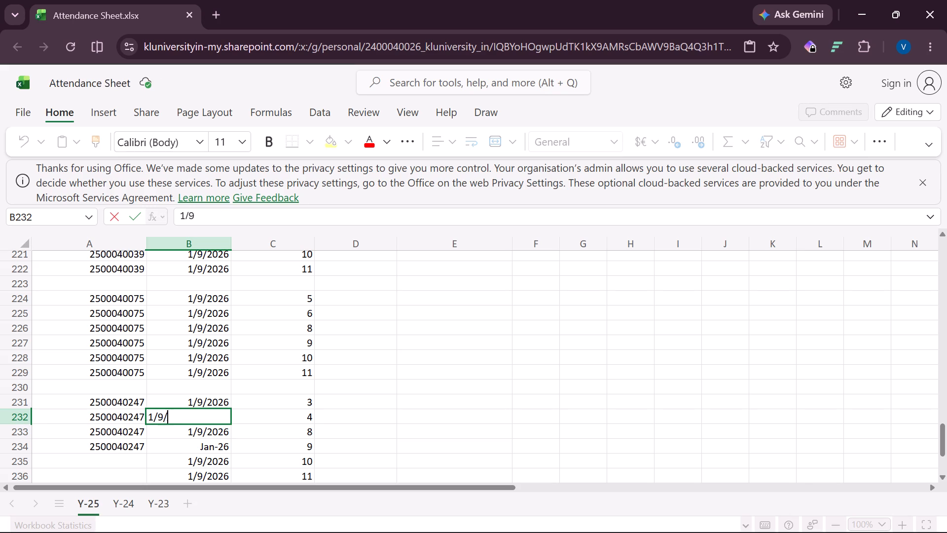
{"action": "type", "text": "2026"}
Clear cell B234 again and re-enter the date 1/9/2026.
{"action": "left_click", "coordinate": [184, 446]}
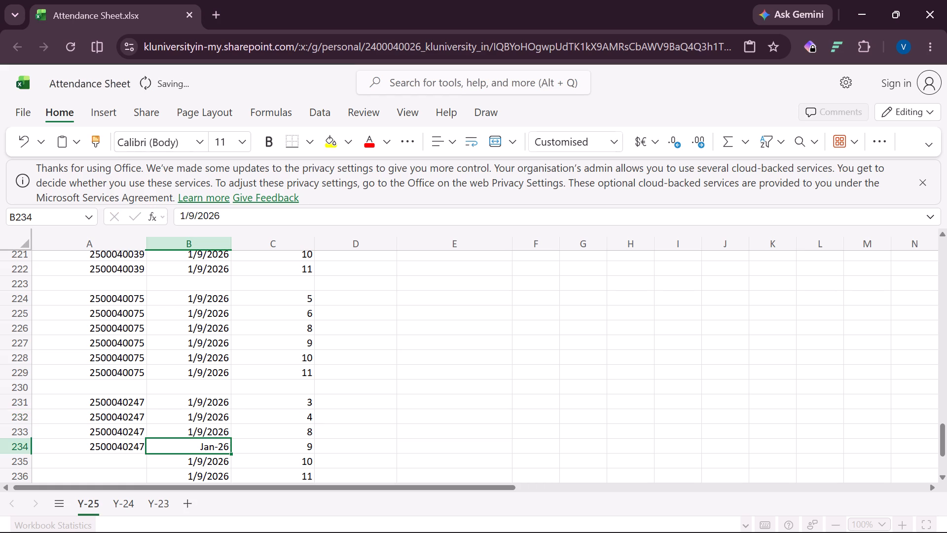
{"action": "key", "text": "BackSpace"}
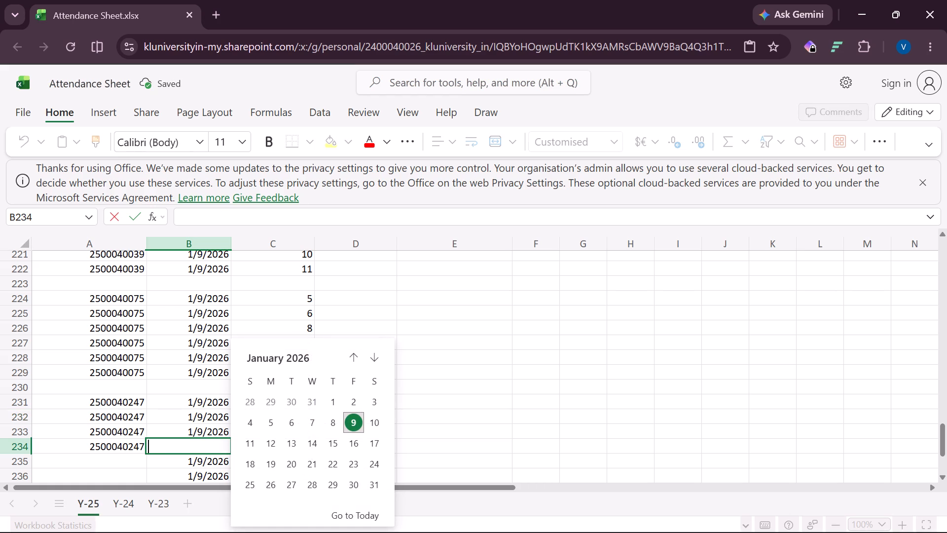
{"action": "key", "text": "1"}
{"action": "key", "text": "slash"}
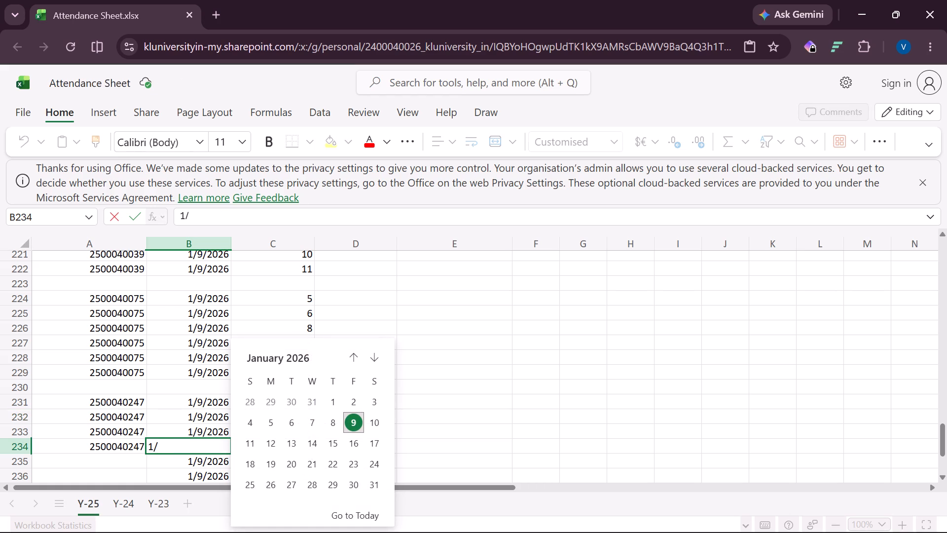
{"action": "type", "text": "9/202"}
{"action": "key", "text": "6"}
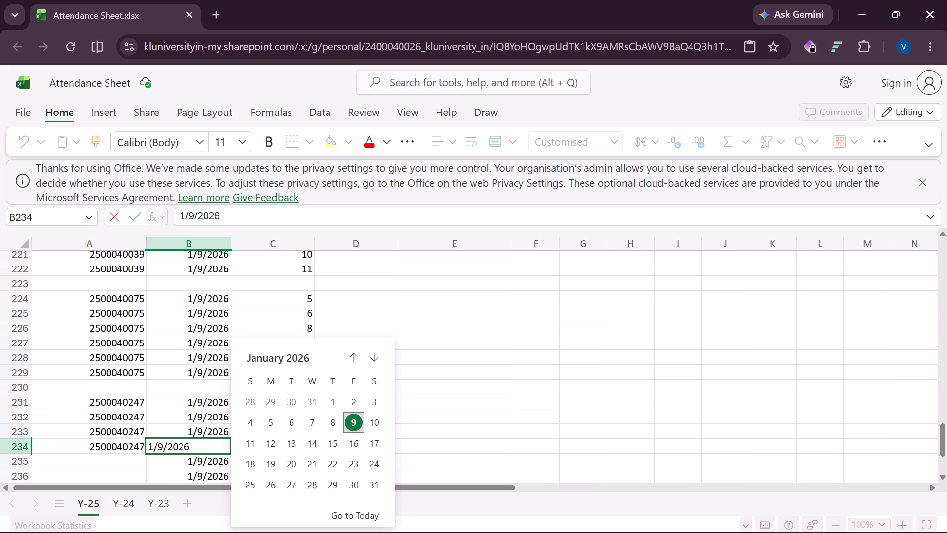
Enter the same student ID number as in A234 in cells A235 and A236.
{"action": "left_click", "coordinate": [140, 461]}
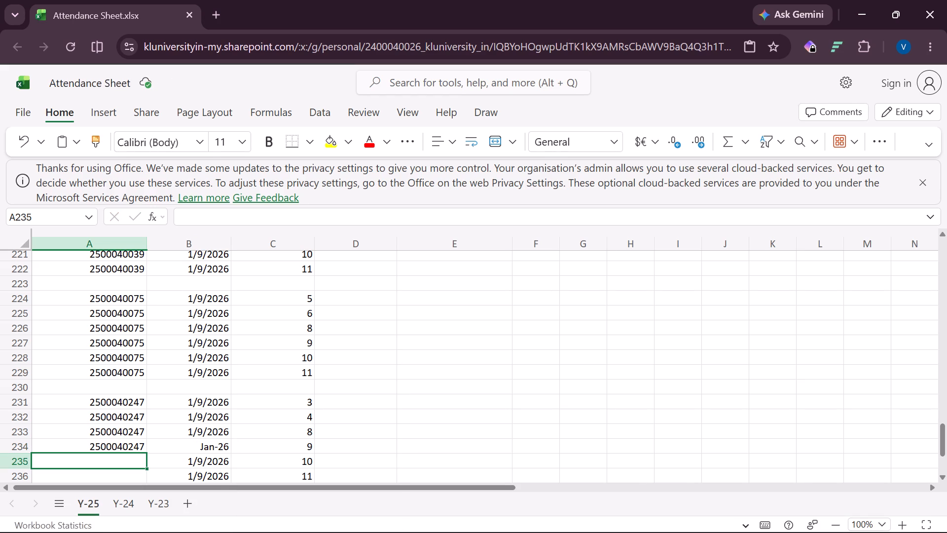
{"action": "key", "text": "2"}
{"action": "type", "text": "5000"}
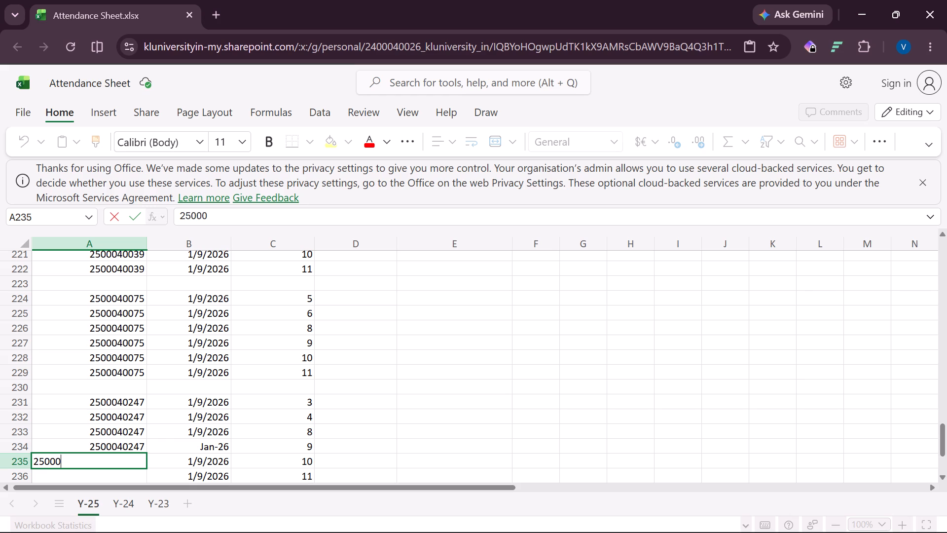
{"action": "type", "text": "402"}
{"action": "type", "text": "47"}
{"action": "scroll", "coordinate": [119, 471], "scroll_direction": "down", "scroll_amount": 1}
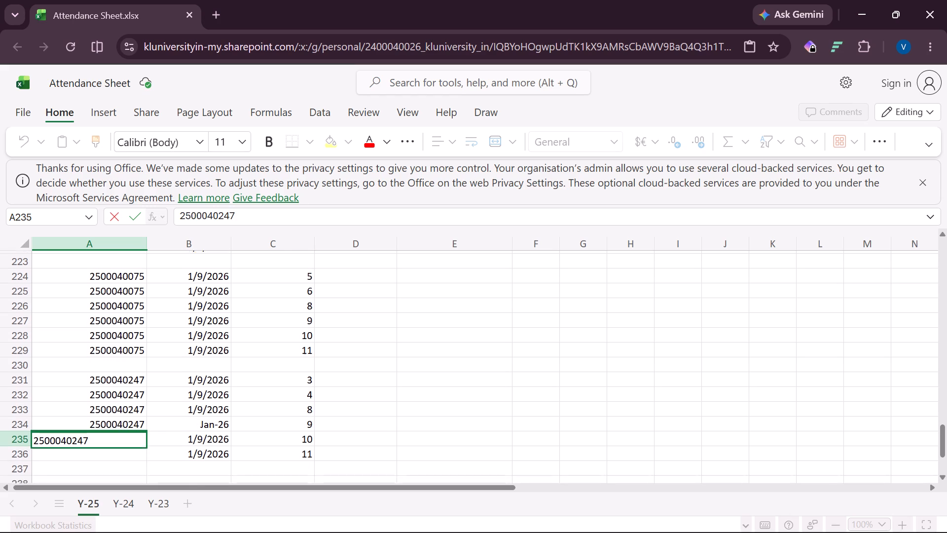
{"action": "scroll", "coordinate": [119, 471], "scroll_direction": "down", "scroll_amount": 1}
{"action": "left_click", "coordinate": [118, 426]}
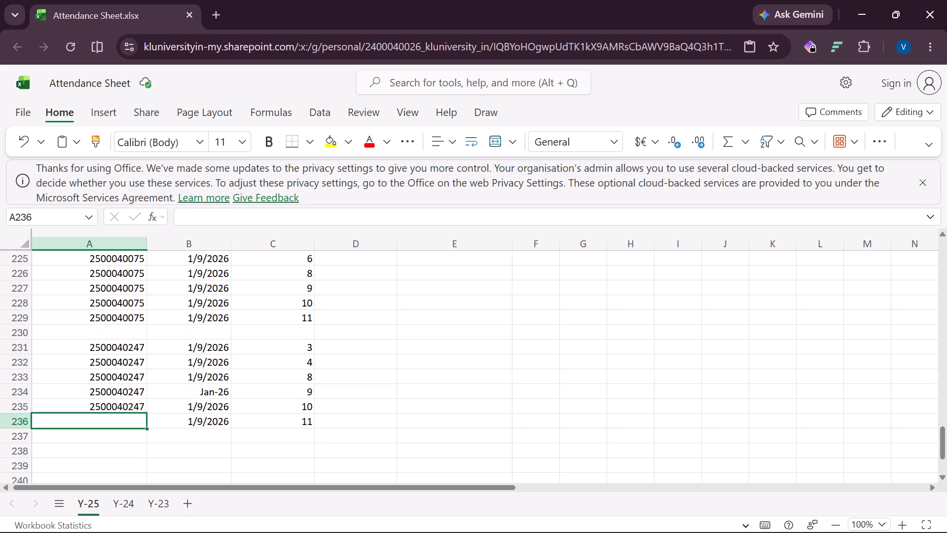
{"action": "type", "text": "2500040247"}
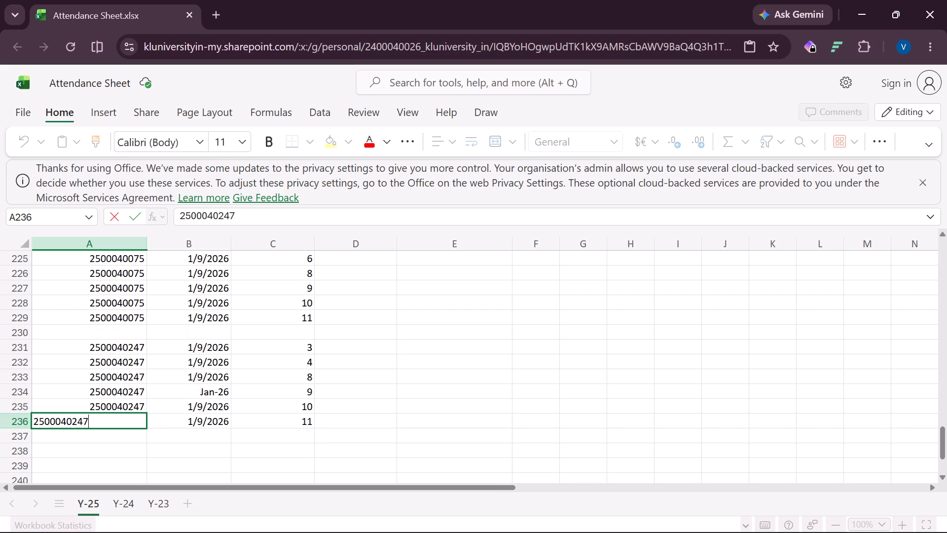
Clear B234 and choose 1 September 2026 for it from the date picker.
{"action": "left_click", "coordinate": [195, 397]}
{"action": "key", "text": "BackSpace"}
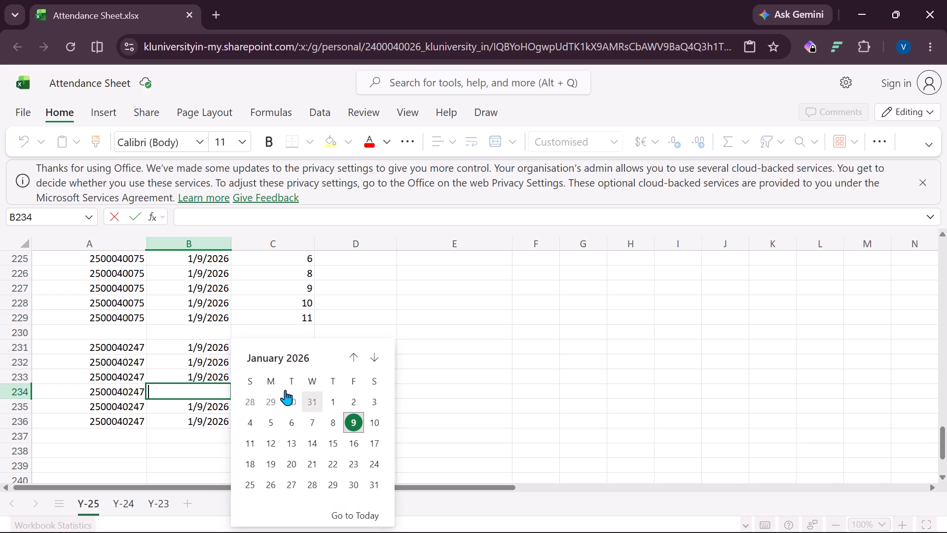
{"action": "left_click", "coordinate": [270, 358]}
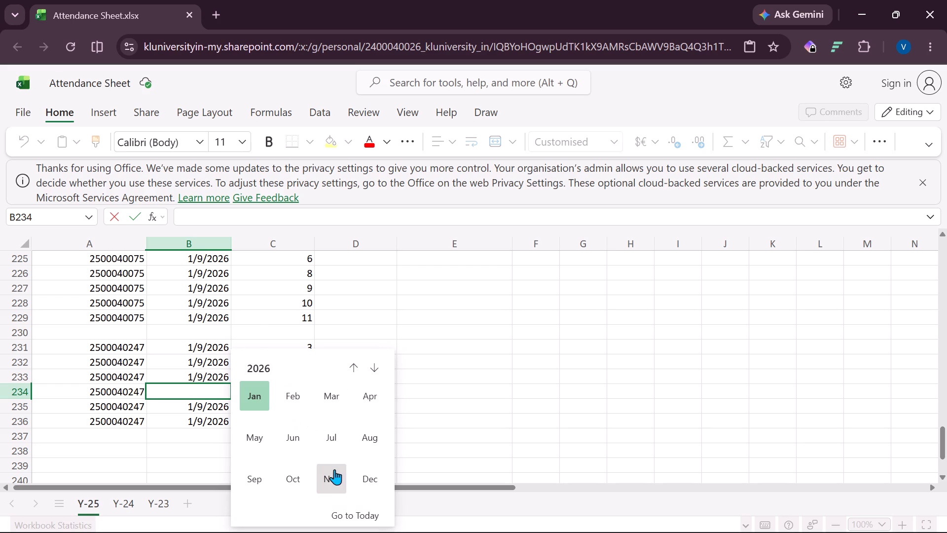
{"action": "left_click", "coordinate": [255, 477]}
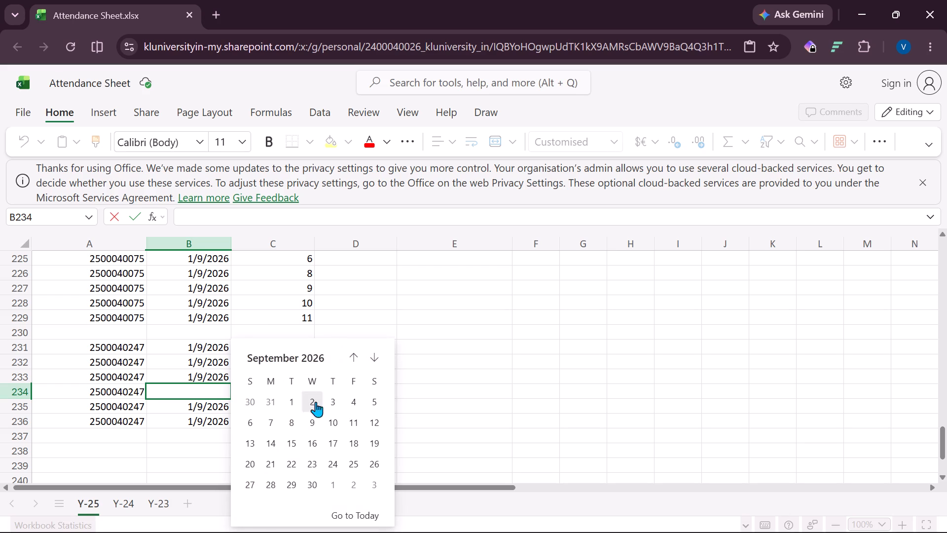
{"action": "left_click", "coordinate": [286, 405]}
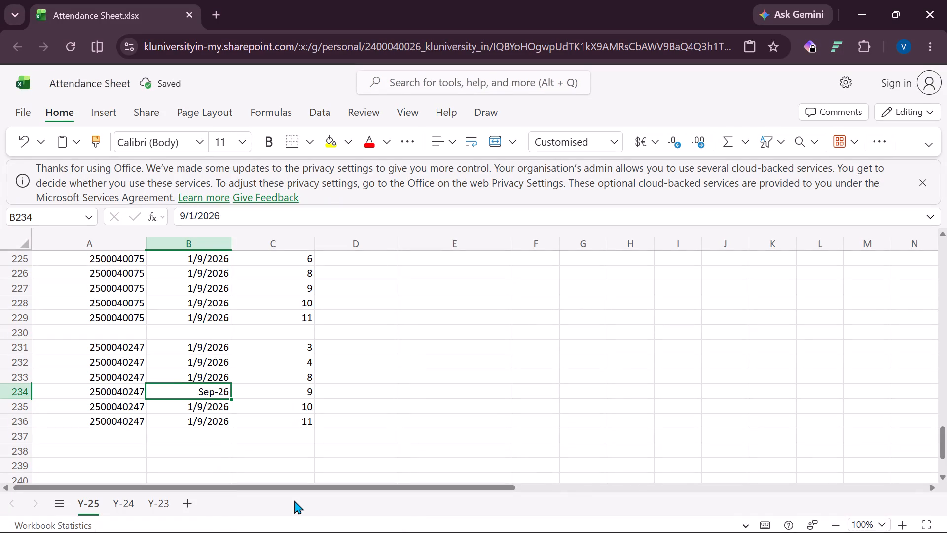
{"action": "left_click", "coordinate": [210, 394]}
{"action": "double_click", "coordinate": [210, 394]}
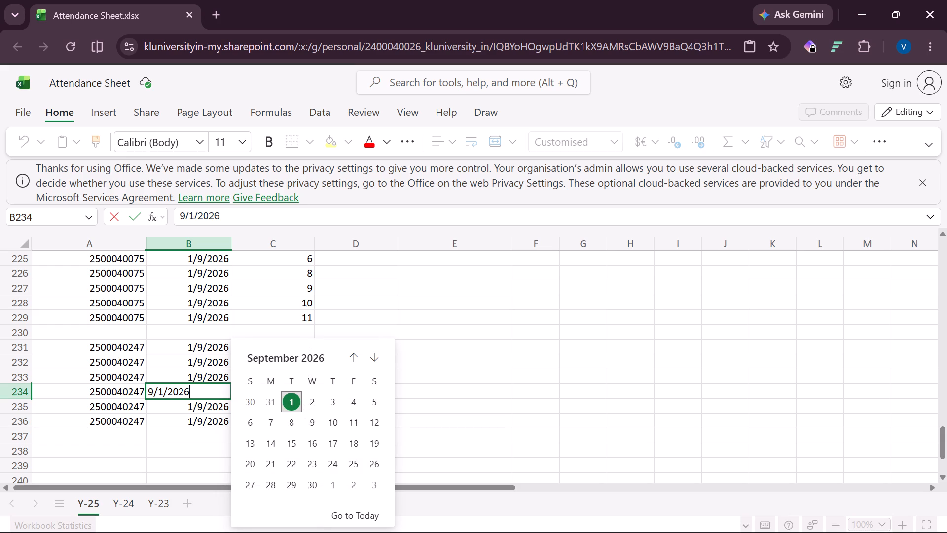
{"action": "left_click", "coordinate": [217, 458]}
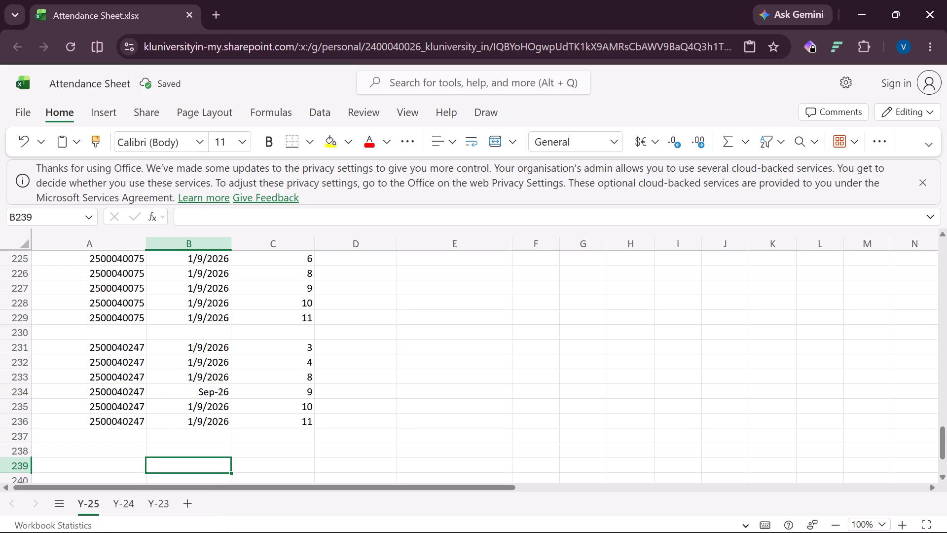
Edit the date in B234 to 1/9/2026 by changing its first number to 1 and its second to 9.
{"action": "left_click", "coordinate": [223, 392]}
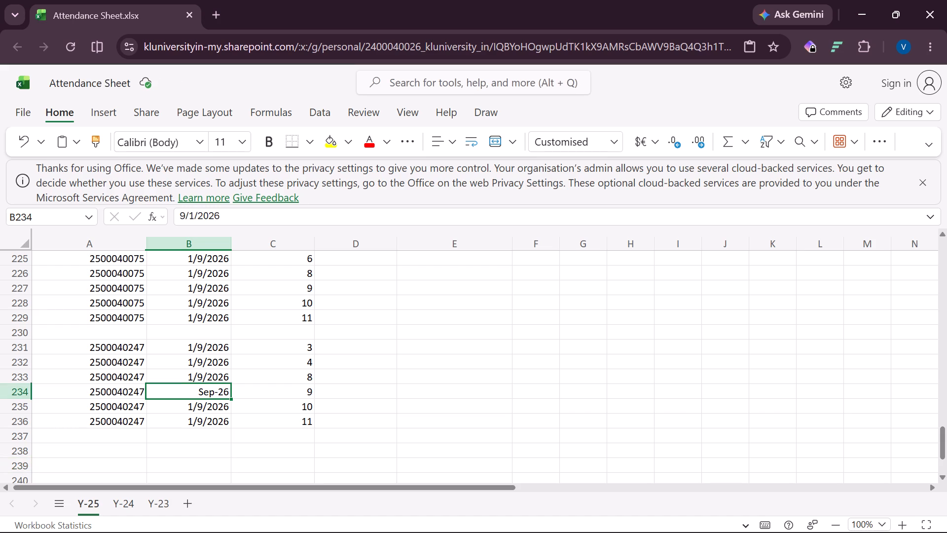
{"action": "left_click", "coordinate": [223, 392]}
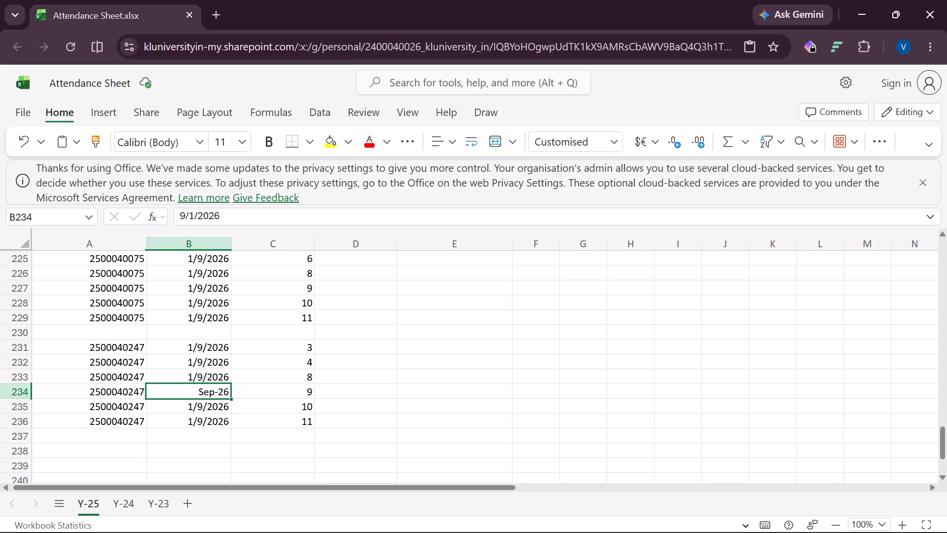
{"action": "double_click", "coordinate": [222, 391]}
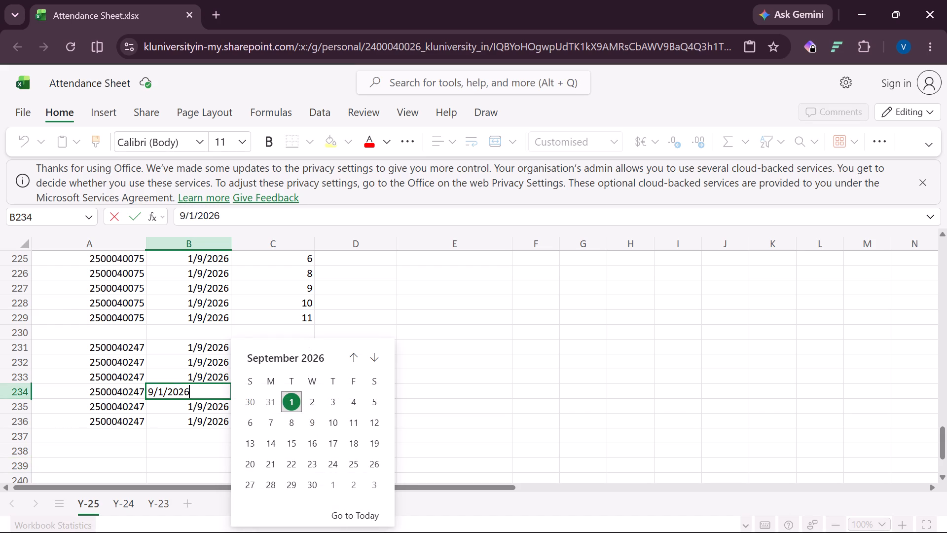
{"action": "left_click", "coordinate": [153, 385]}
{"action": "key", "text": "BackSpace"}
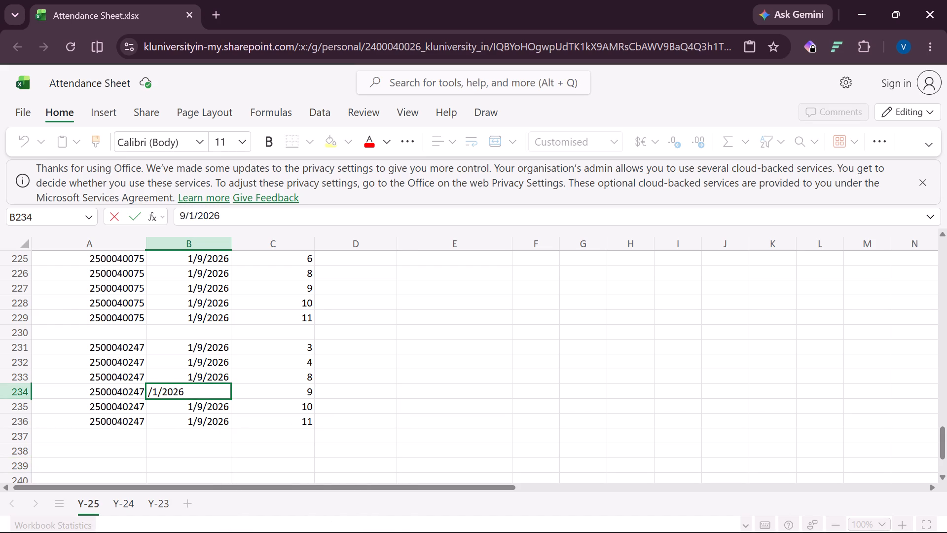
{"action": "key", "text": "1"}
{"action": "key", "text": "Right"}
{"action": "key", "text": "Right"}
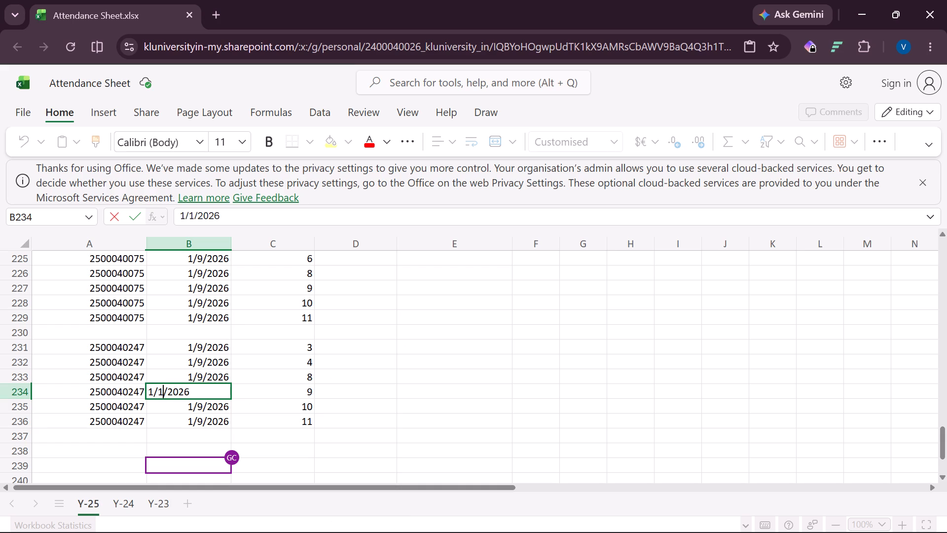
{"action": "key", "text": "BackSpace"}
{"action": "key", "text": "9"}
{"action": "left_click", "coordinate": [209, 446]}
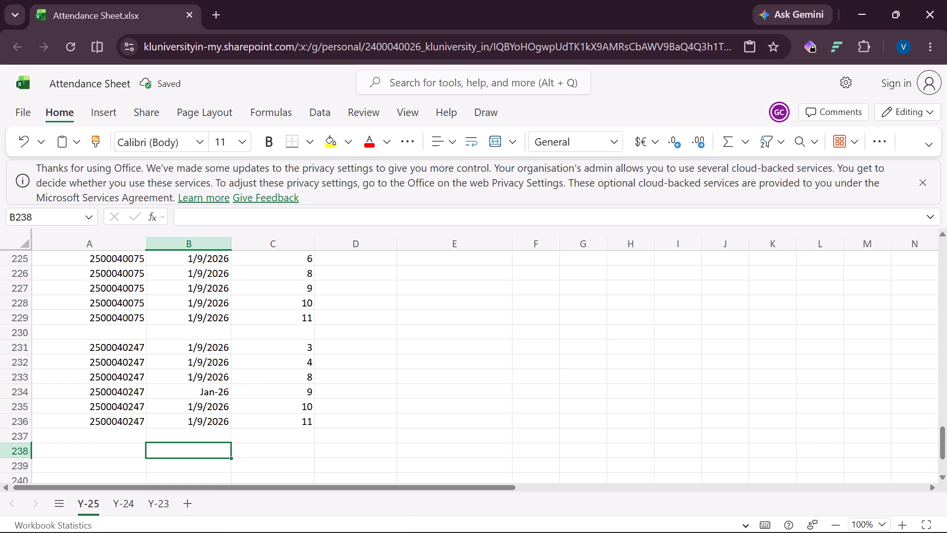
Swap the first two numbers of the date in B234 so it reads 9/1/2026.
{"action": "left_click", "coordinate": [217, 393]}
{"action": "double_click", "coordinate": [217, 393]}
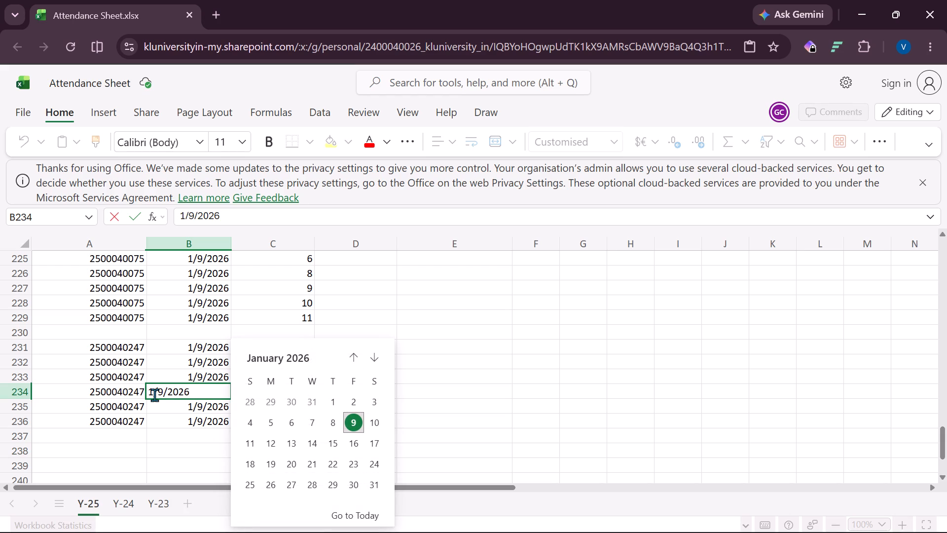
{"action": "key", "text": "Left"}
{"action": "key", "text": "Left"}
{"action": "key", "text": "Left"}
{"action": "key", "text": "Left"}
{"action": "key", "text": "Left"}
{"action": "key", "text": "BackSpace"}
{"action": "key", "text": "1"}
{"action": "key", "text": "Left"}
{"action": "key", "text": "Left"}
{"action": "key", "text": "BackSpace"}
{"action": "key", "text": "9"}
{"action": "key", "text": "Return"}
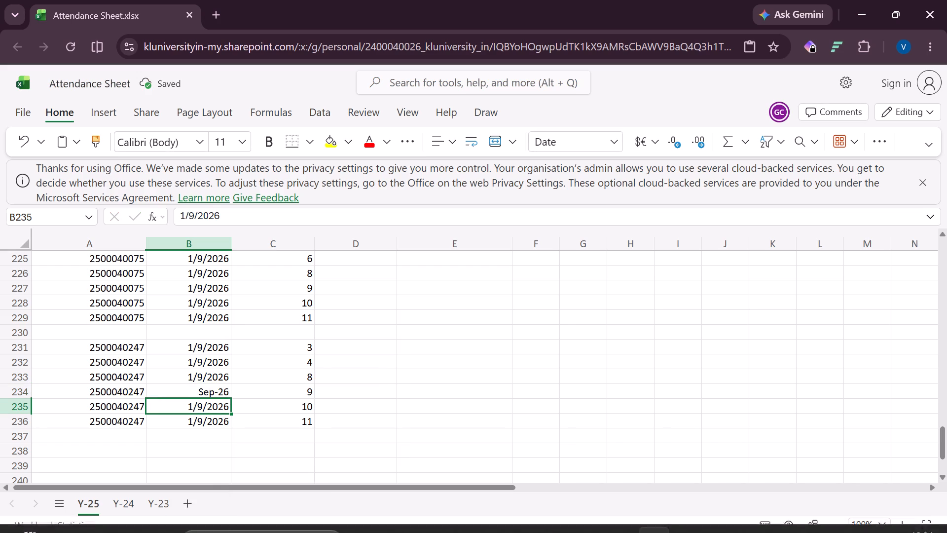
Clear the column C value, the date and the student ID number from row 234.
{"action": "left_click", "coordinate": [328, 468]}
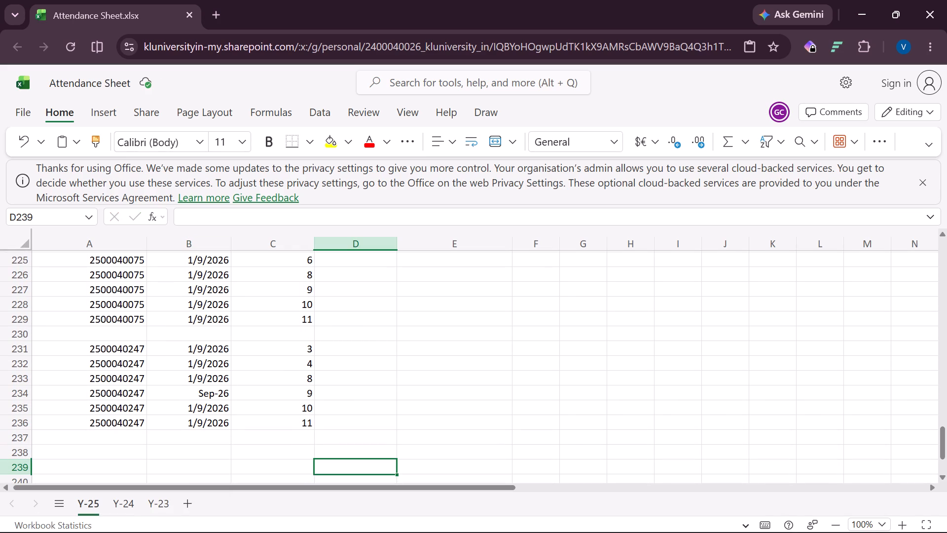
{"action": "left_click_drag", "start_coordinate": [320, 390], "coordinate": [163, 389]}
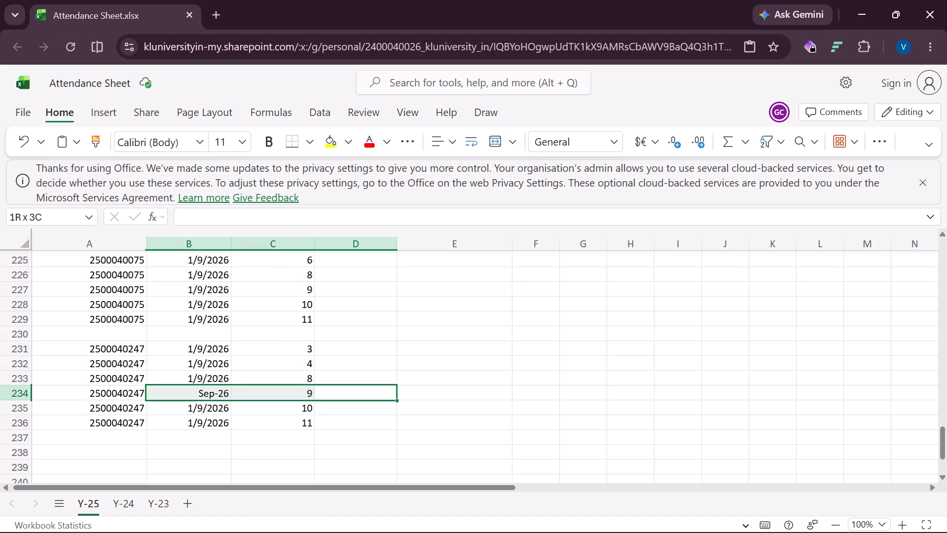
{"action": "left_click_drag", "start_coordinate": [163, 389], "coordinate": [100, 396]}
{"action": "key", "text": "BackSpace"}
{"action": "key", "text": "BackSpace"}
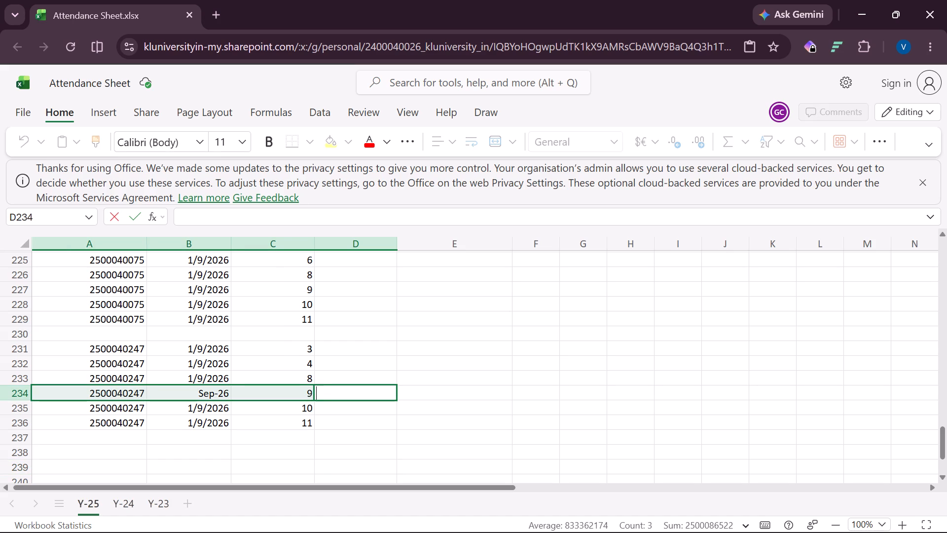
{"action": "key", "text": "BackSpace"}
{"action": "key", "text": "BackSpace"}
{"action": "left_click", "coordinate": [303, 394]}
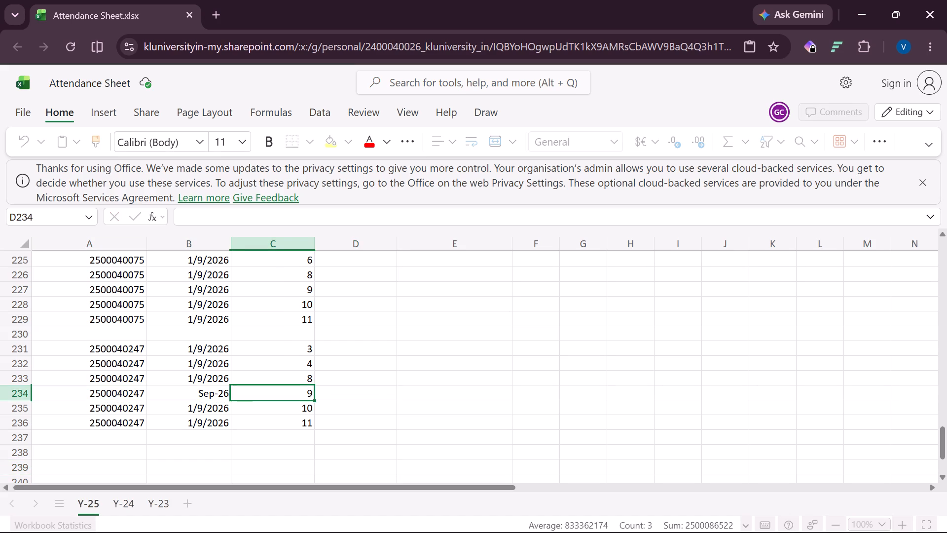
{"action": "key", "text": "BackSpace"}
{"action": "key", "text": "Left"}
{"action": "key", "text": "BackSpace"}
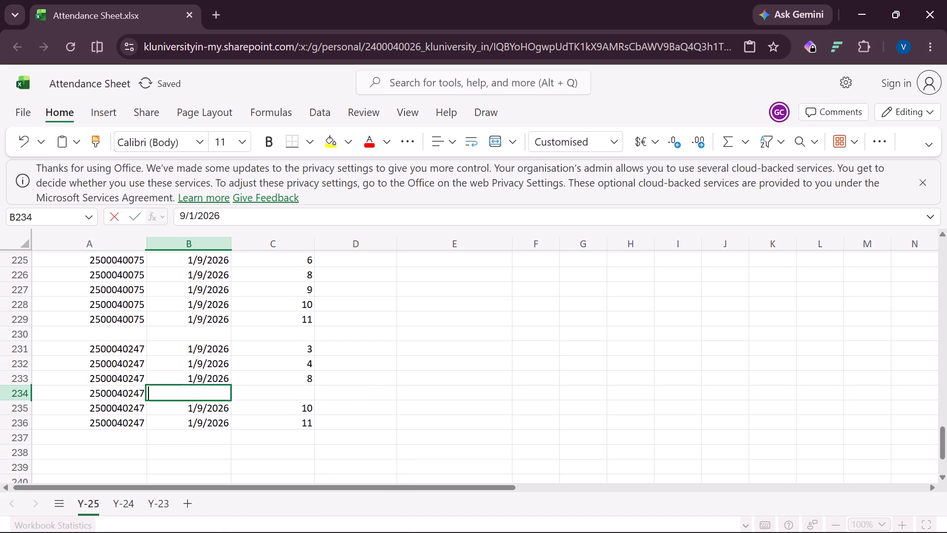
{"action": "key", "text": "Delete"}
{"action": "key", "text": "Delete"}
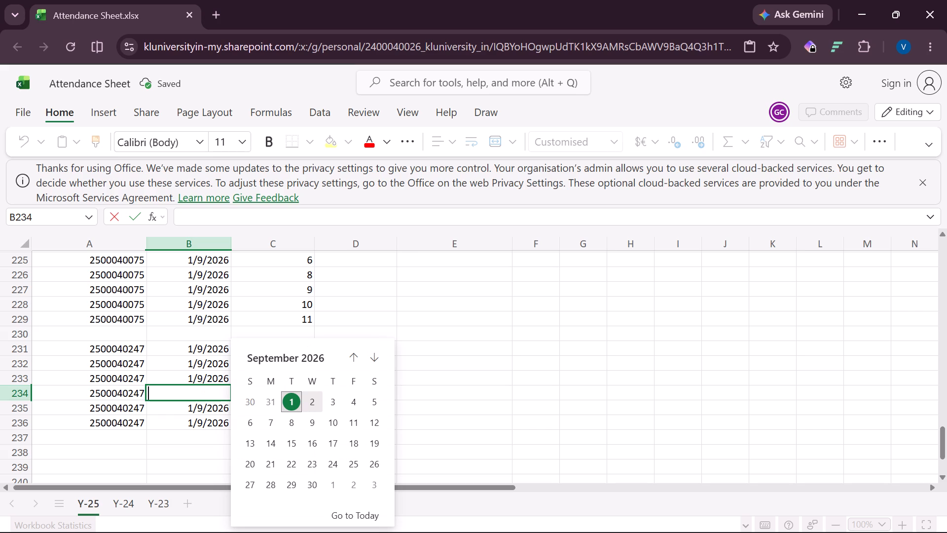
{"action": "key", "text": "Left"}
{"action": "key", "text": "BackSpace"}
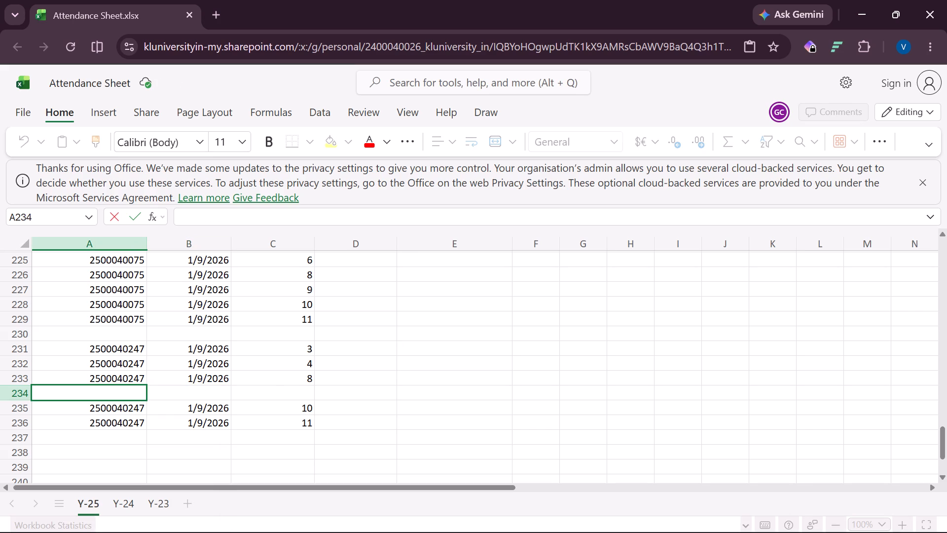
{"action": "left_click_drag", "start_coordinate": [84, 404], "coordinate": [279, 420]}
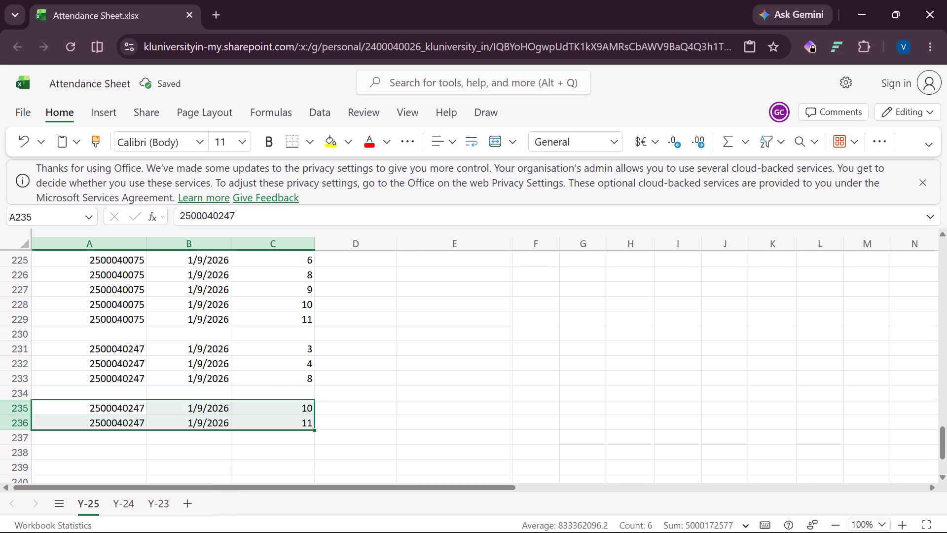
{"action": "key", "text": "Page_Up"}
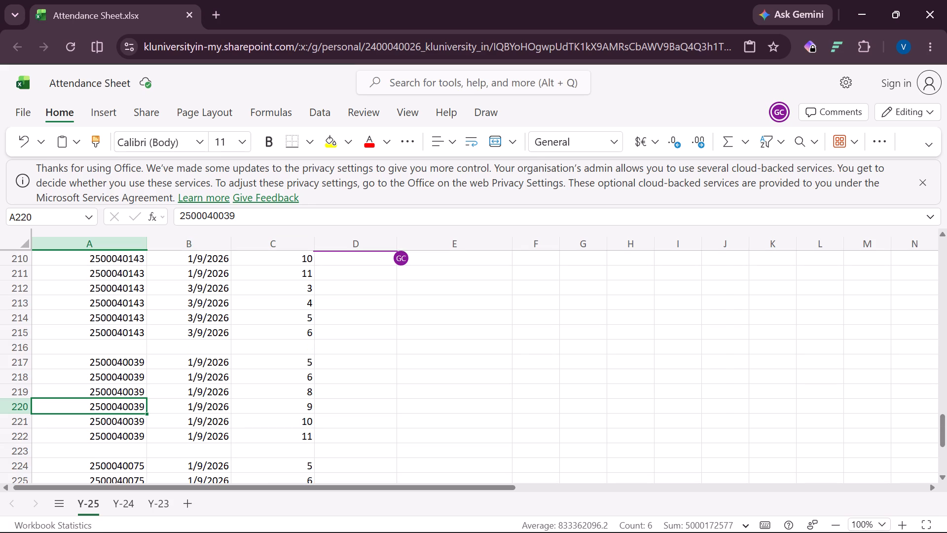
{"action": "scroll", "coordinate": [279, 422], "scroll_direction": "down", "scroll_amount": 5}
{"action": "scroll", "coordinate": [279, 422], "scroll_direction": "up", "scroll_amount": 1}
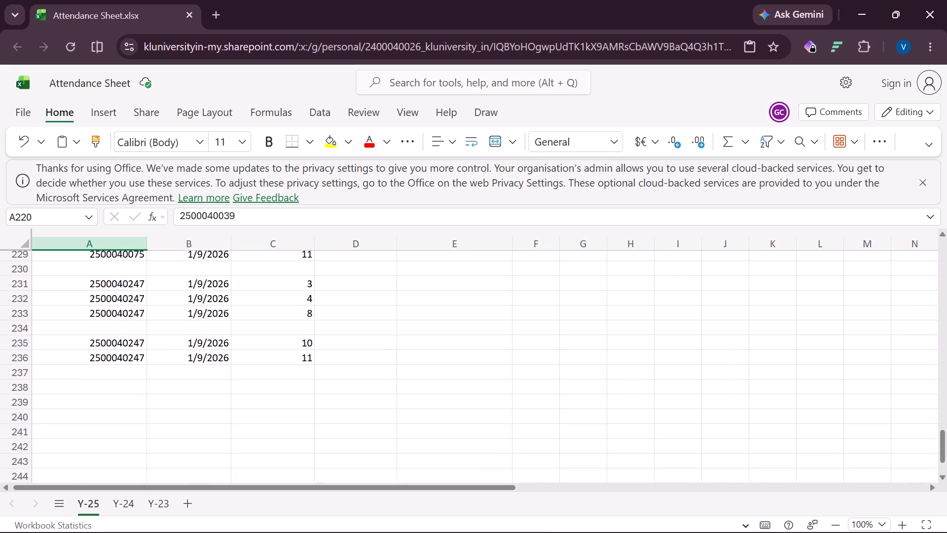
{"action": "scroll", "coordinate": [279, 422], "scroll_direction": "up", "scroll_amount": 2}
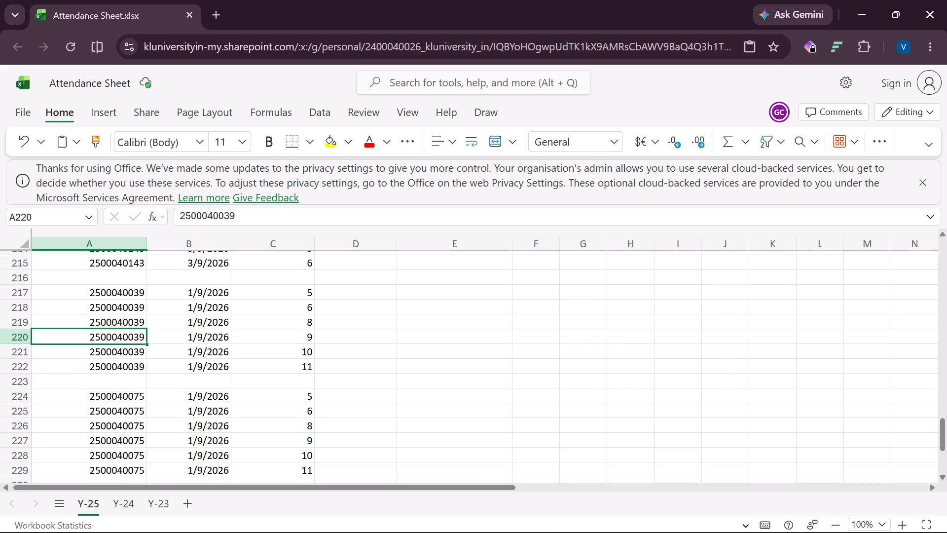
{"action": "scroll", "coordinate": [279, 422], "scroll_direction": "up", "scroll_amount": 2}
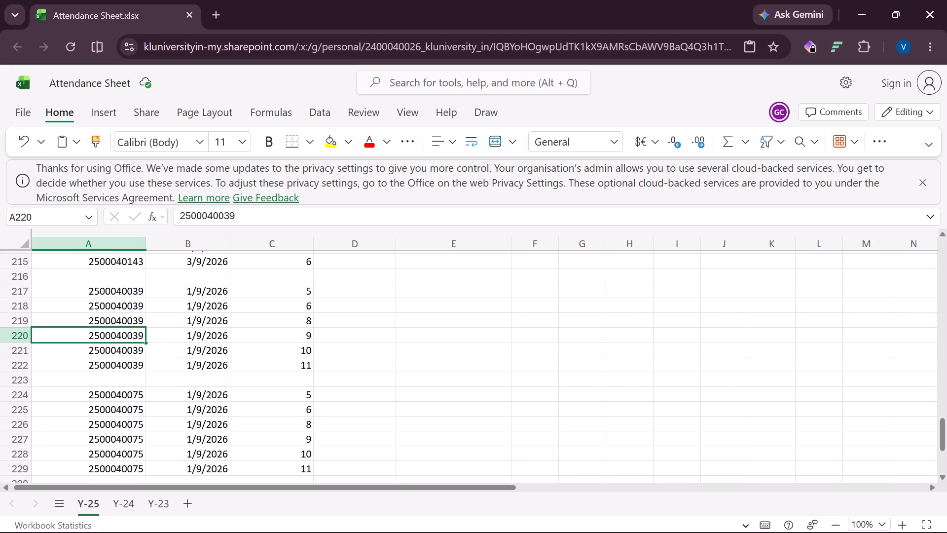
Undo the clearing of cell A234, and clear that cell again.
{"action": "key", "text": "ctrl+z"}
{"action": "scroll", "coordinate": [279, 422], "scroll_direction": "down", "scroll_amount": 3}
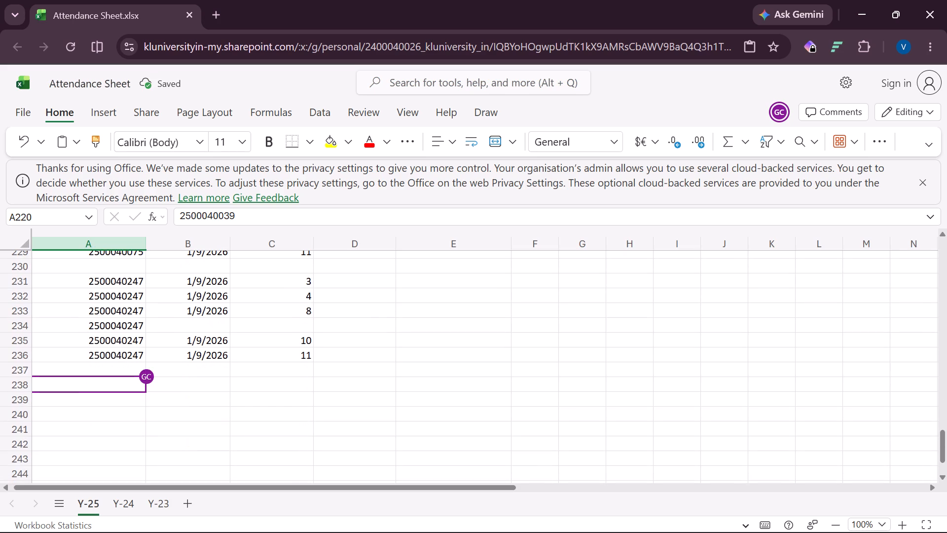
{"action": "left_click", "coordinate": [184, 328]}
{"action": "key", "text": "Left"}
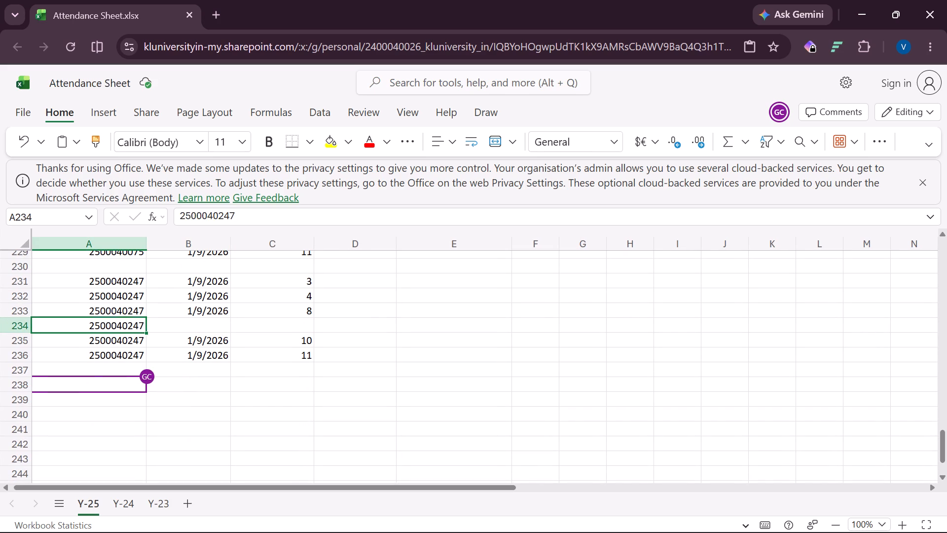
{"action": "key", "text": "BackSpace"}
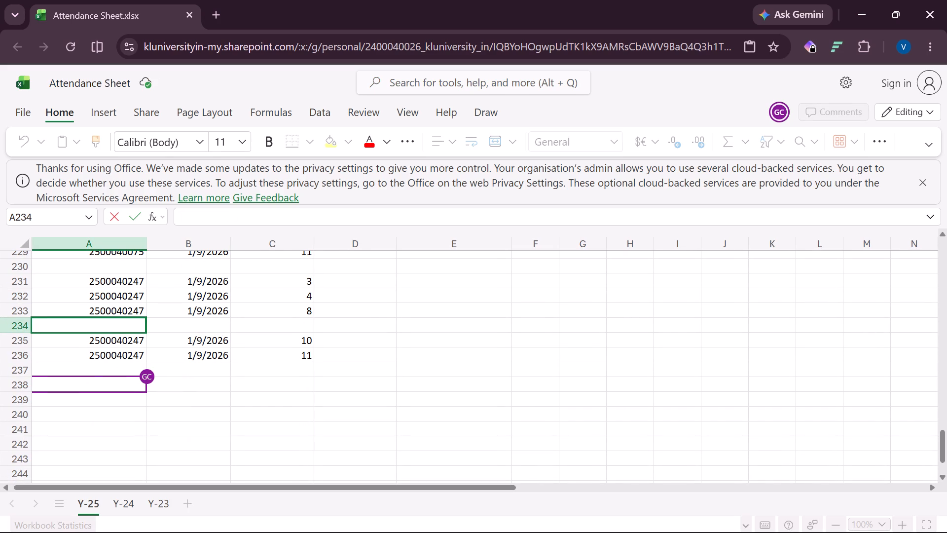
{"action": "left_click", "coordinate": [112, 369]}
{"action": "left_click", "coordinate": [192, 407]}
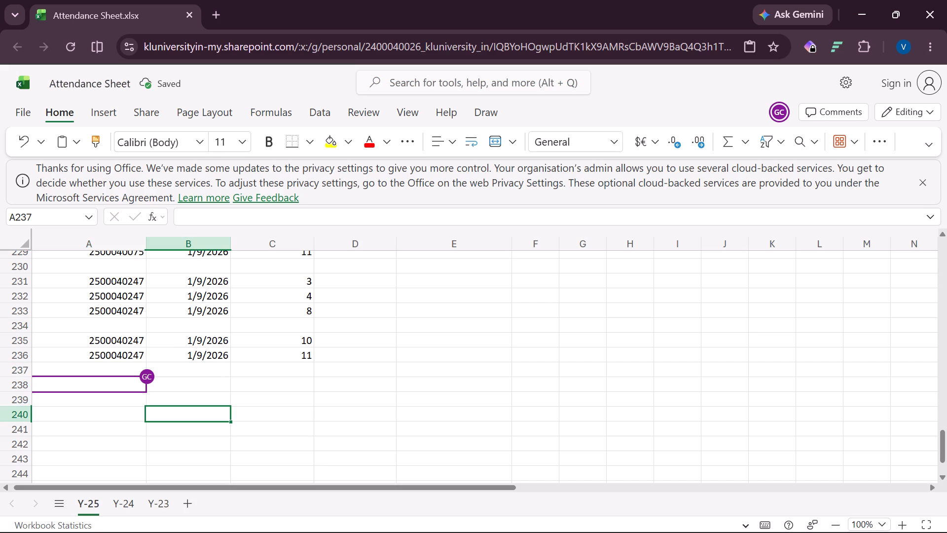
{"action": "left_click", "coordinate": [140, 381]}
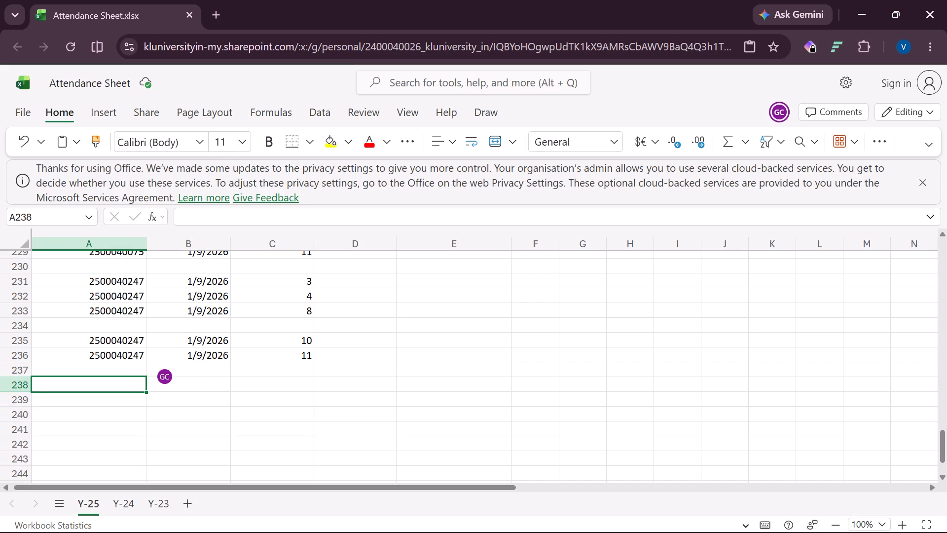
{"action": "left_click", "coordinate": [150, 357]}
Enter the same student ID number as in A233 in cell A234.
{"action": "left_click", "coordinate": [123, 326]}
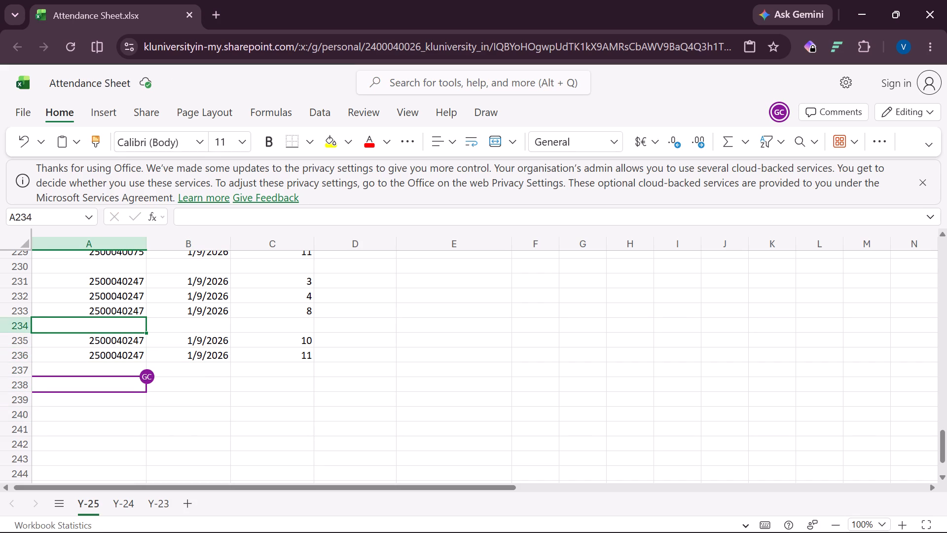
{"action": "type", "text": "2500"}
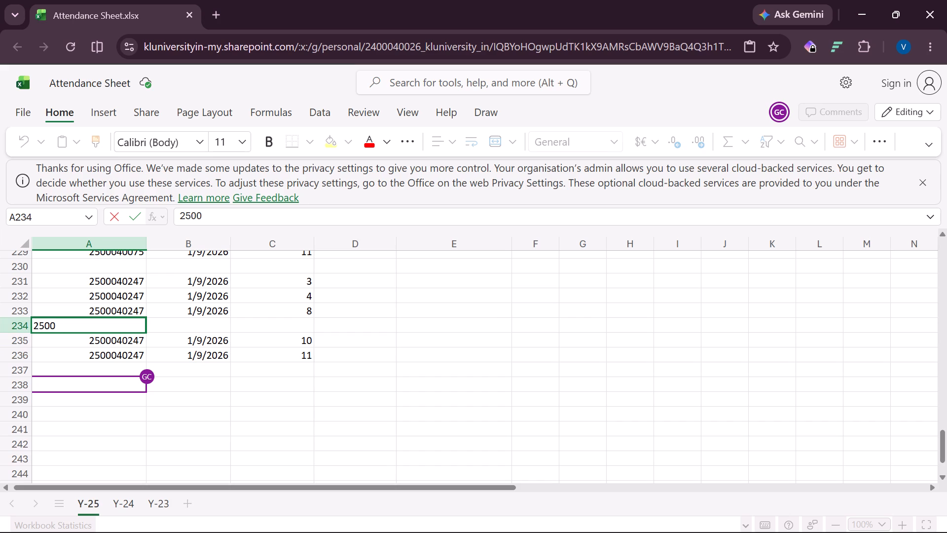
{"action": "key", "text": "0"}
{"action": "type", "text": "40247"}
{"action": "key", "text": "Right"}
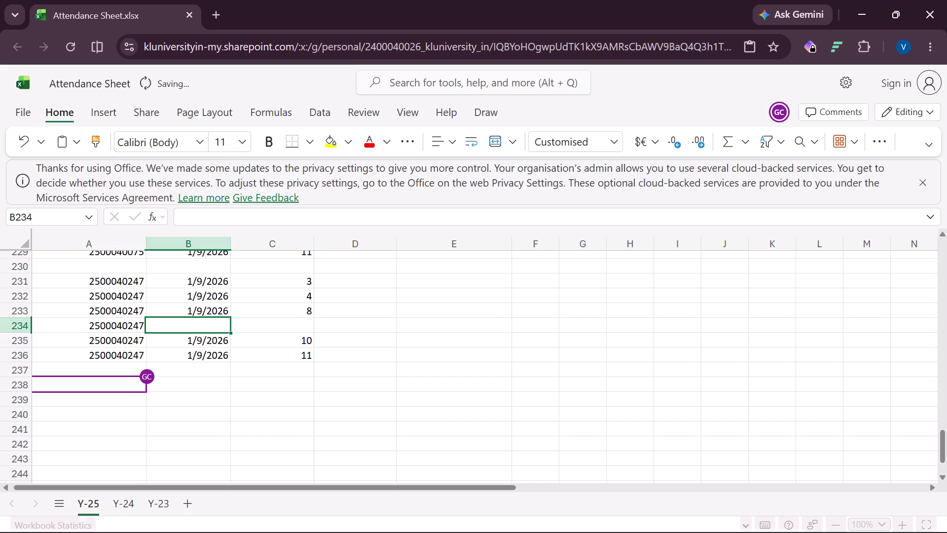
Enter the date 1/9/2026 in cell B234.
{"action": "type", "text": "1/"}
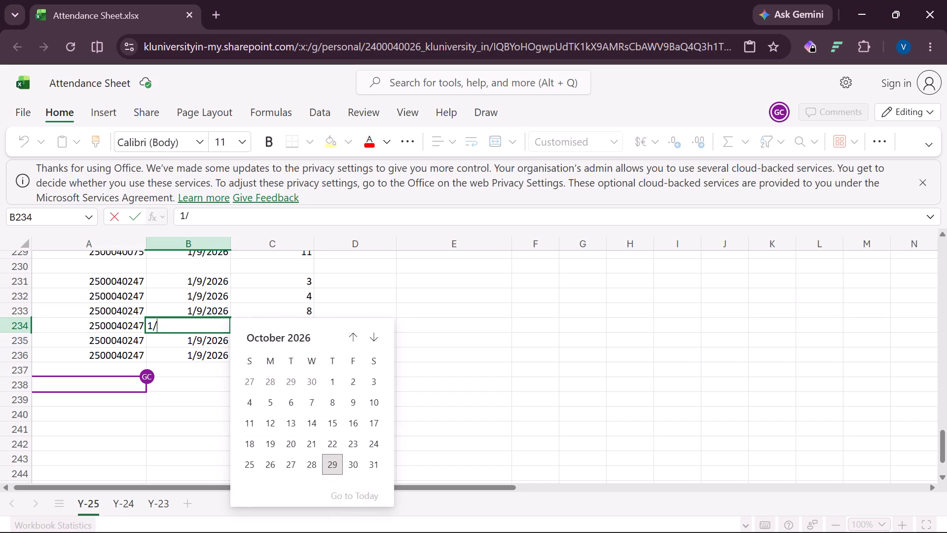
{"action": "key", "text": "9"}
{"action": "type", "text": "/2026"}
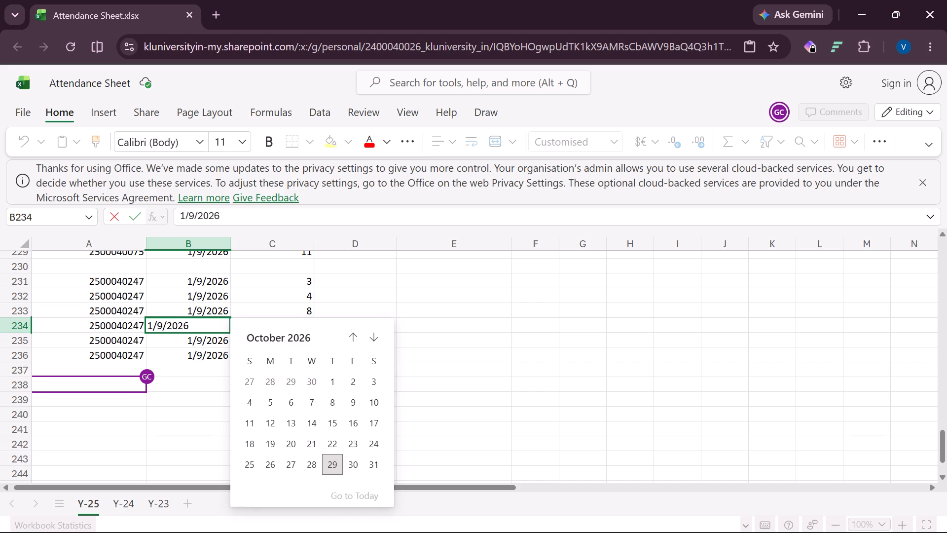
{"action": "left_click", "coordinate": [173, 382]}
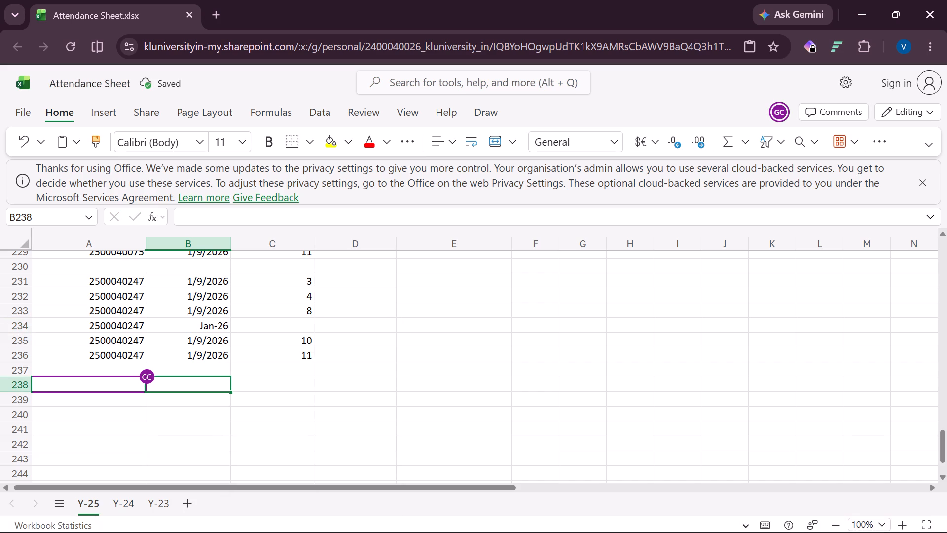
Swap the first two numbers of the date in cell B234 so it reads 9/1/2026.
{"action": "double_click", "coordinate": [218, 328]}
{"action": "key", "text": "Left"}
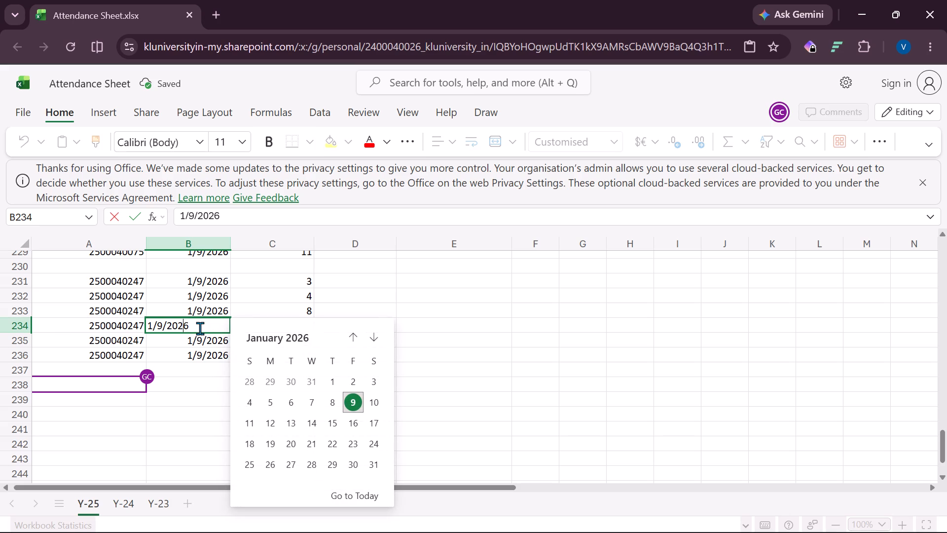
{"action": "key", "text": "Left"}
{"action": "key", "text": "Left"}
{"action": "key", "text": "Left"}
{"action": "key", "text": "Left"}
{"action": "key", "text": "BackSpace"}
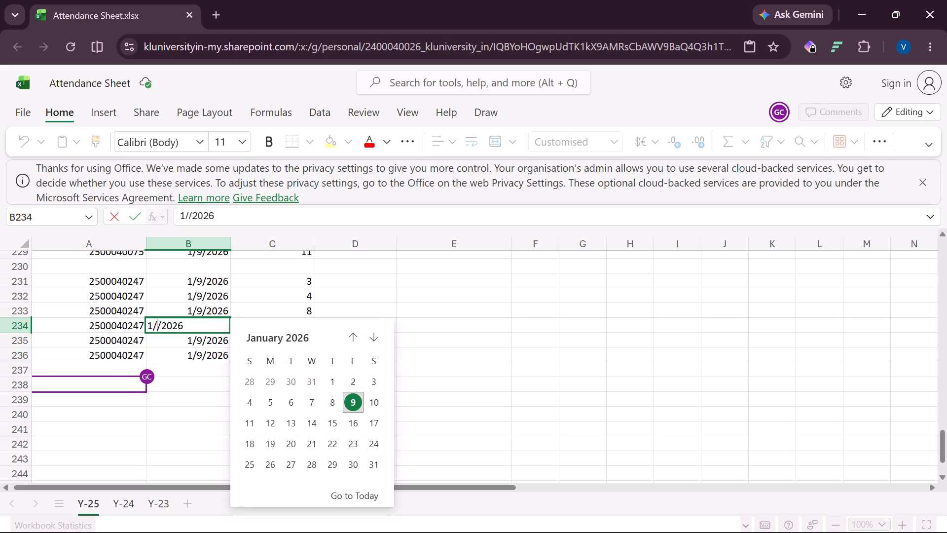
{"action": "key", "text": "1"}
{"action": "key", "text": "Left"}
{"action": "key", "text": "Left"}
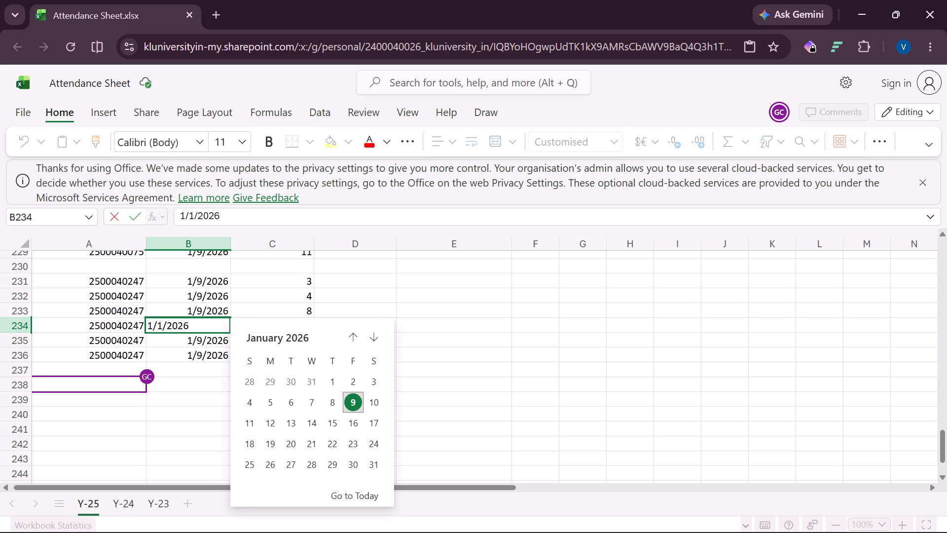
{"action": "key", "text": "BackSpace"}
{"action": "key", "text": "BackSpace"}
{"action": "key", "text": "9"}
{"action": "key", "text": "Right"}
{"action": "key", "text": "Return"}
Enter 9 in cell C234.
{"action": "left_click", "coordinate": [291, 328]}
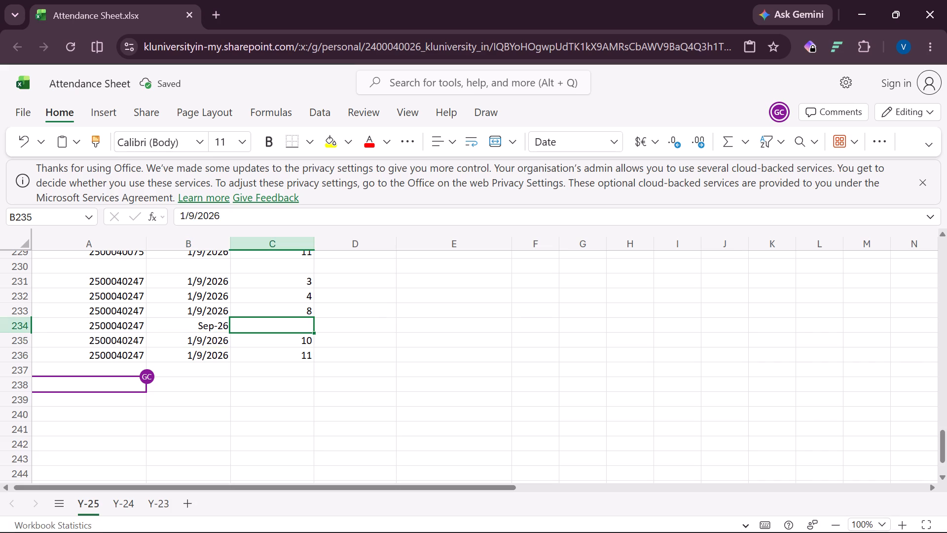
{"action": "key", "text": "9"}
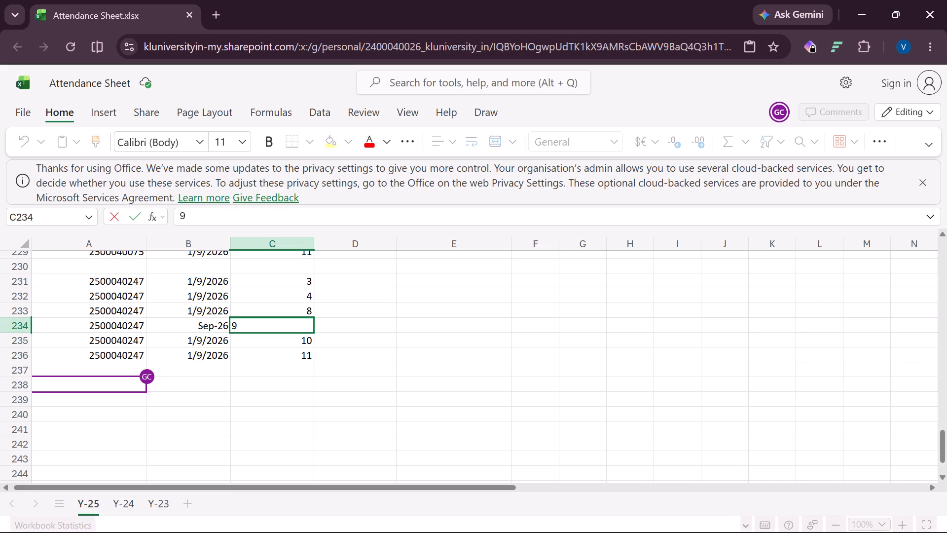
{"action": "key", "text": "Return"}
{"action": "left_click", "coordinate": [374, 399]}
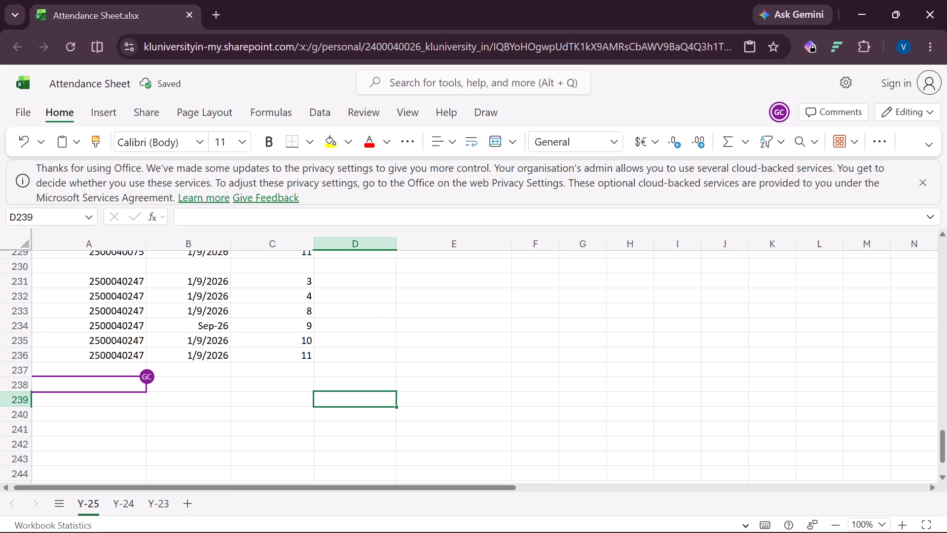
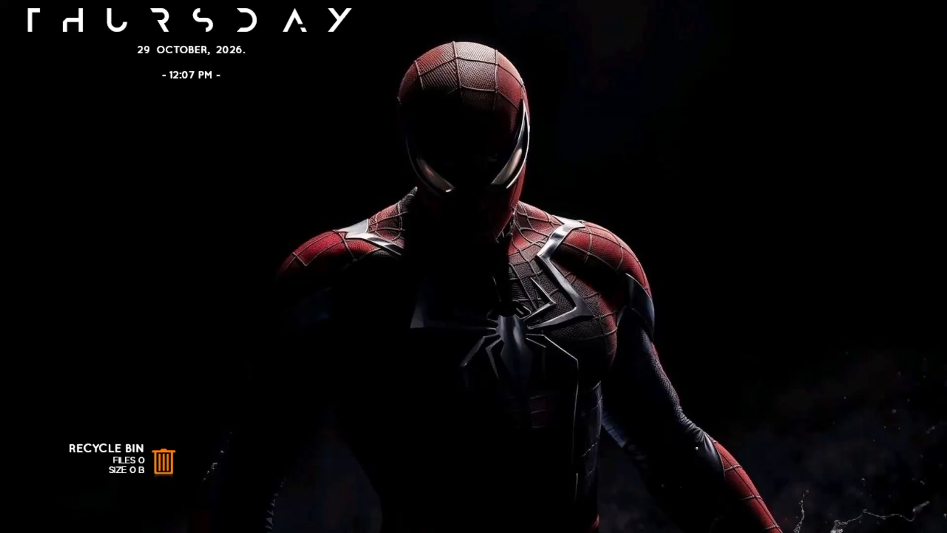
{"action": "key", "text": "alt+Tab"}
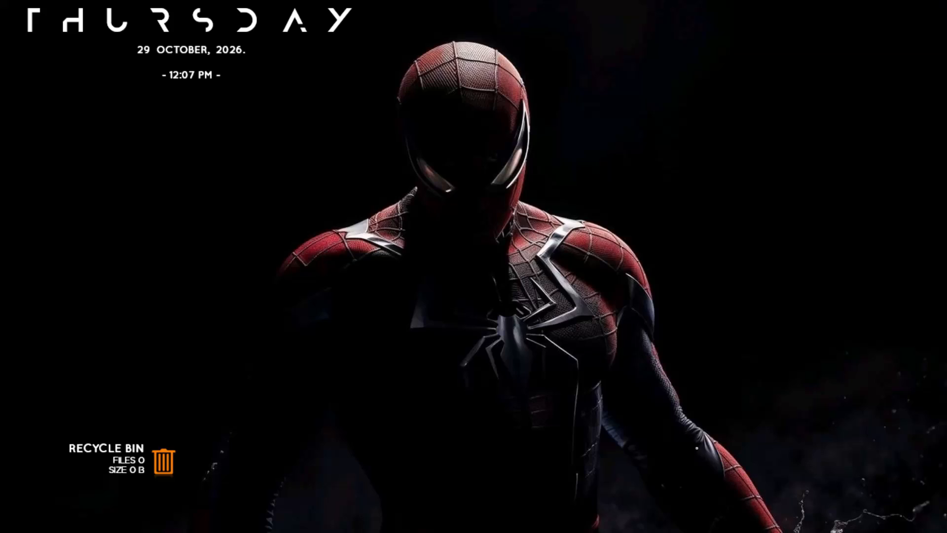
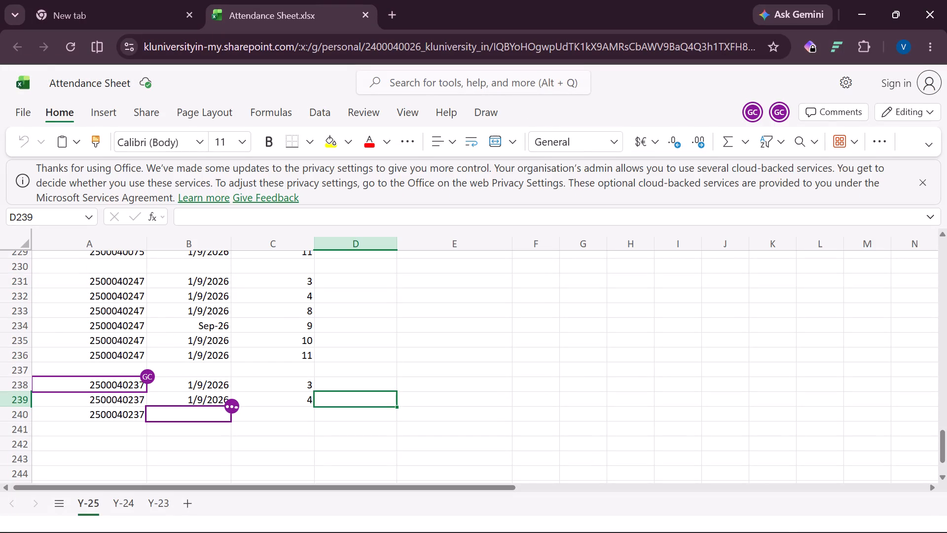
Enter the next student's ID number in cell A245, below the rows being filled by the other editor.
{"action": "left_click", "coordinate": [138, 442]}
{"action": "left_click", "coordinate": [138, 442]}
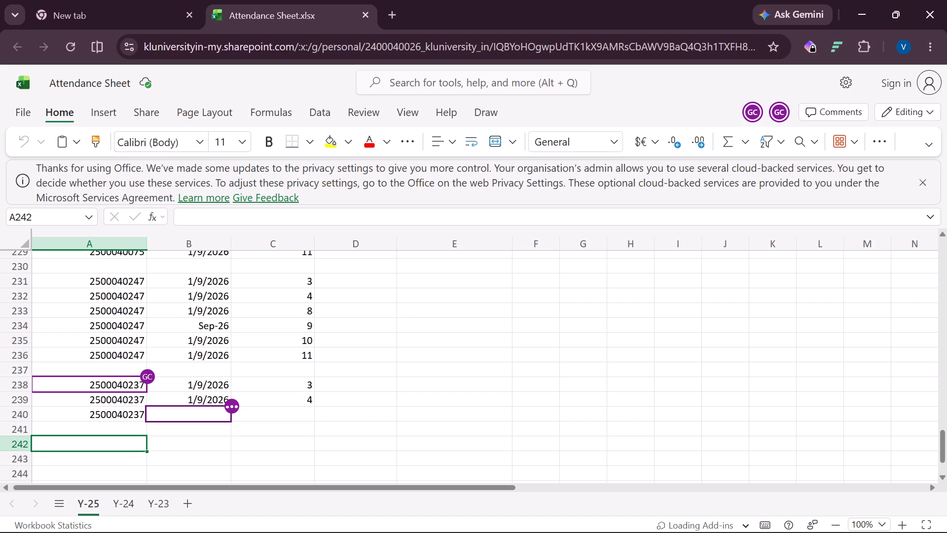
{"action": "key", "text": "Down"}
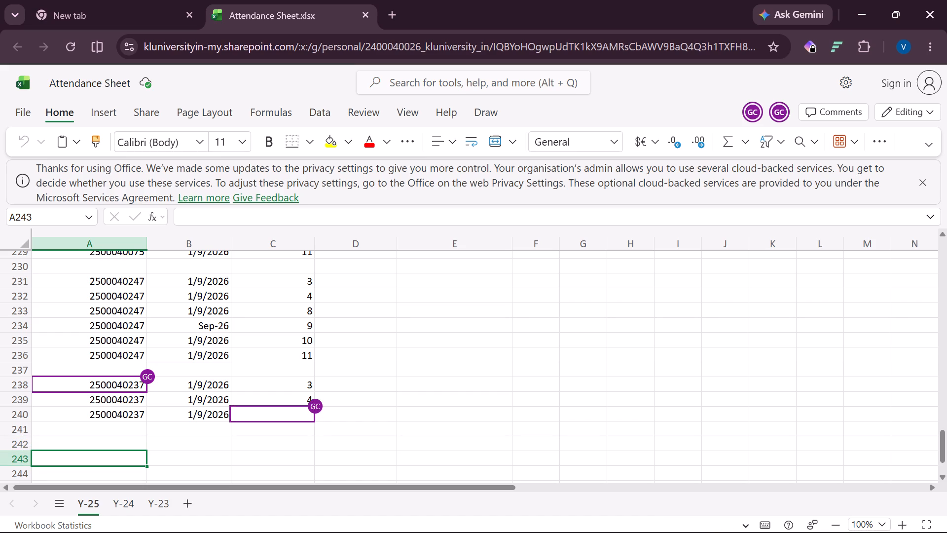
{"action": "key", "text": "Down"}
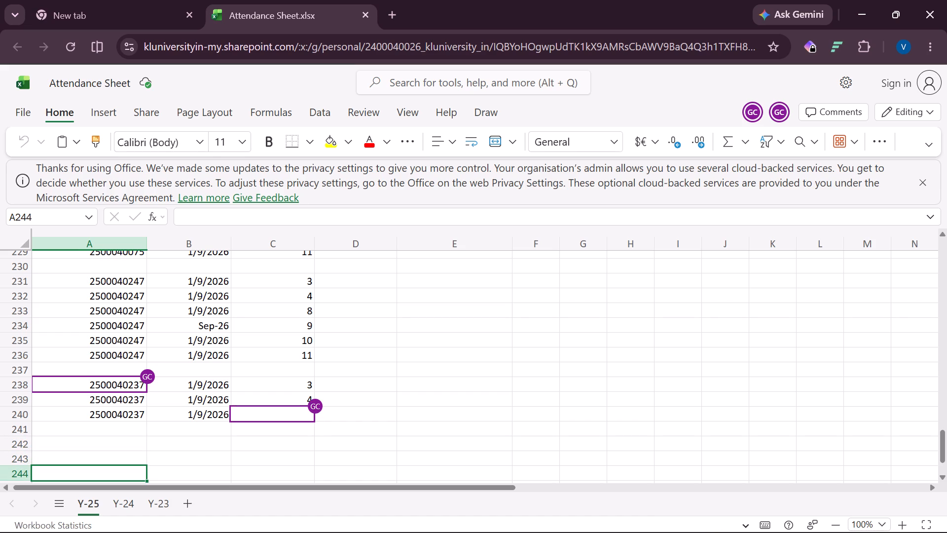
{"action": "key", "text": "Down"}
{"action": "key", "text": "Down"}
{"action": "key", "text": "Down"}
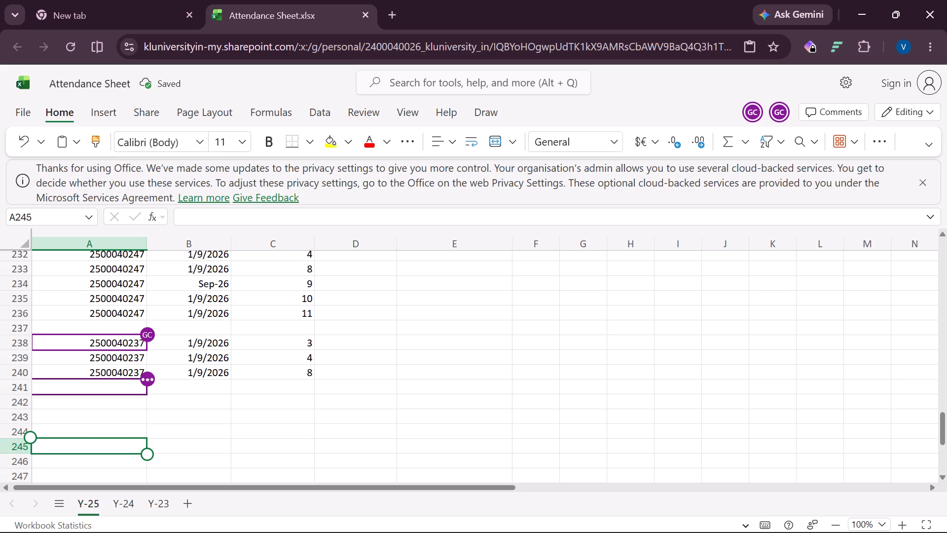
{"action": "key", "text": "2"}
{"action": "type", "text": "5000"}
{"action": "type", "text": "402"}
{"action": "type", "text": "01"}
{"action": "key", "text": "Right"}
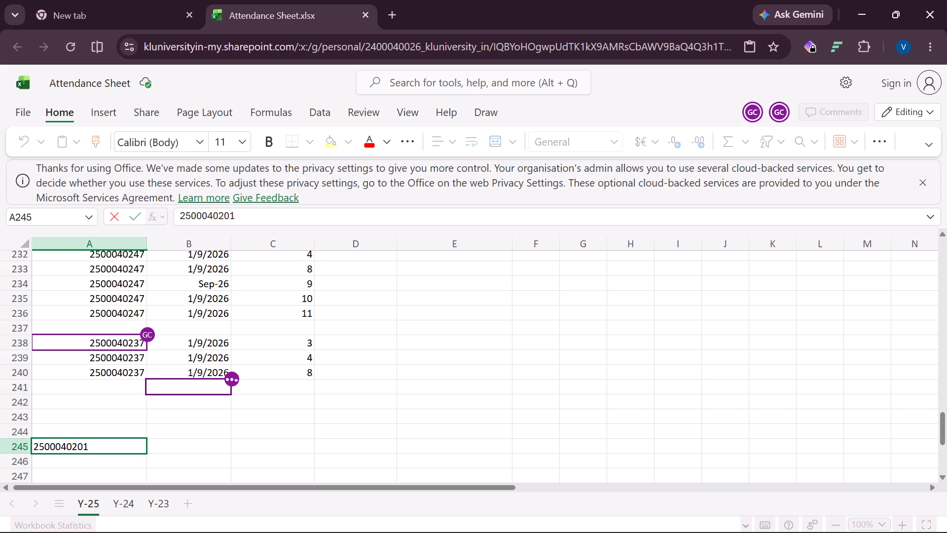
Enter the date 1/9/2026 in cell B245 for the new student.
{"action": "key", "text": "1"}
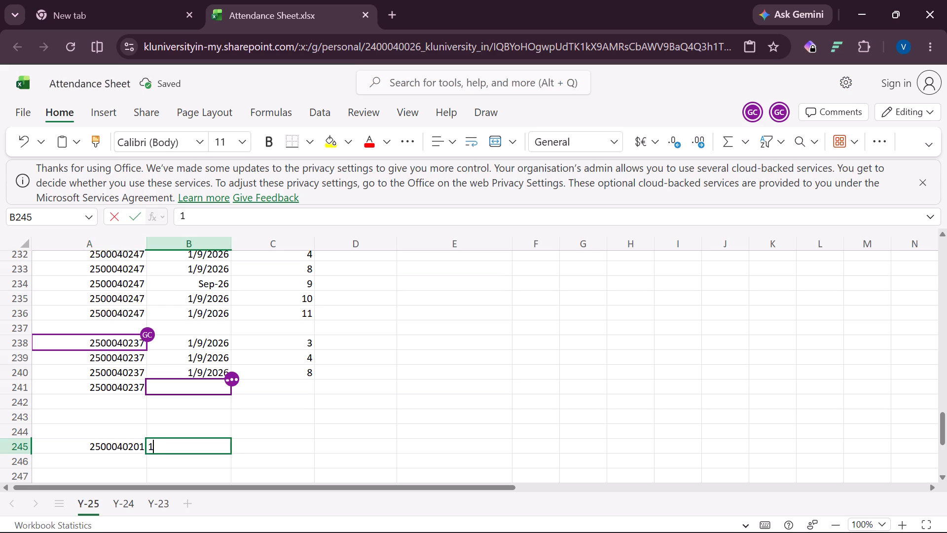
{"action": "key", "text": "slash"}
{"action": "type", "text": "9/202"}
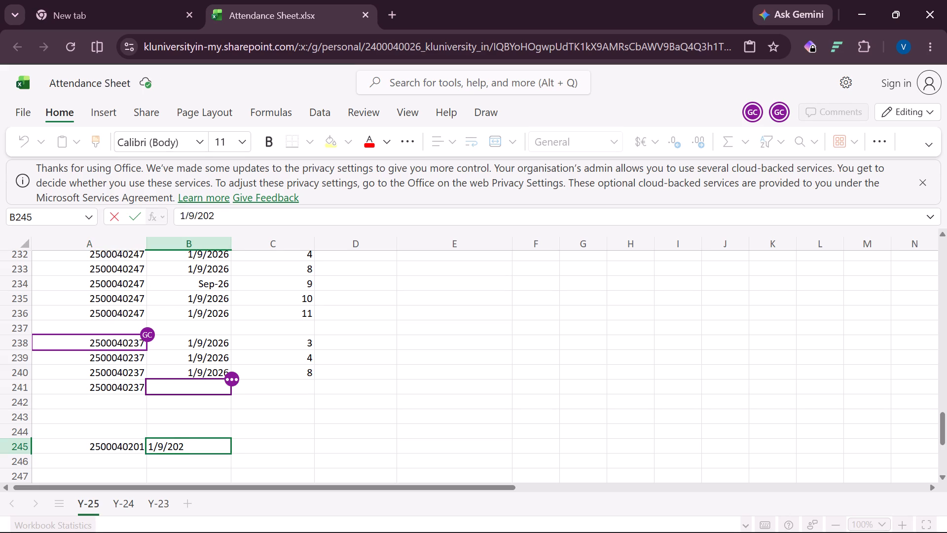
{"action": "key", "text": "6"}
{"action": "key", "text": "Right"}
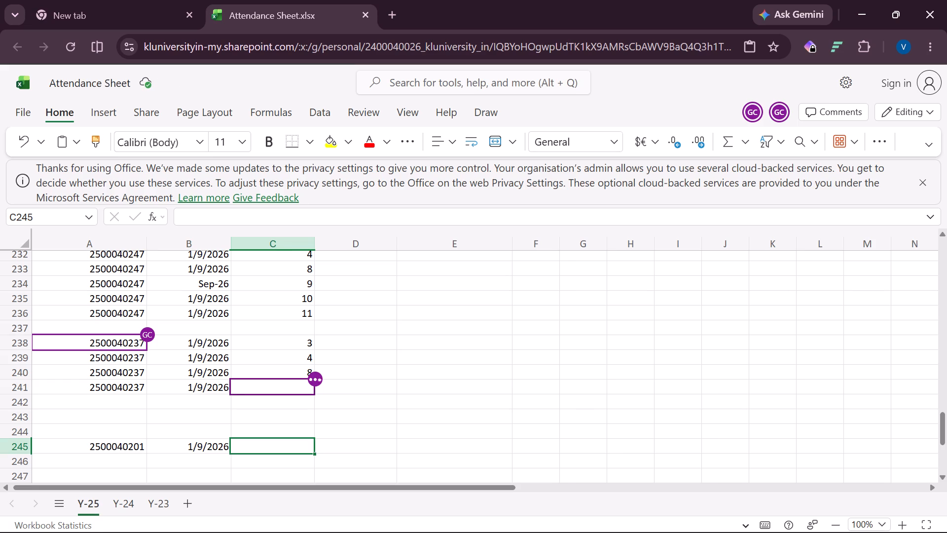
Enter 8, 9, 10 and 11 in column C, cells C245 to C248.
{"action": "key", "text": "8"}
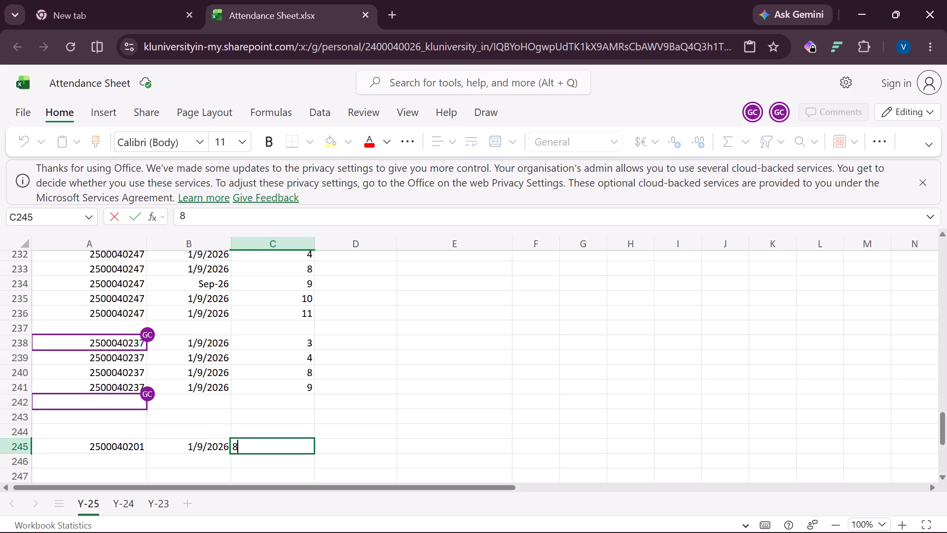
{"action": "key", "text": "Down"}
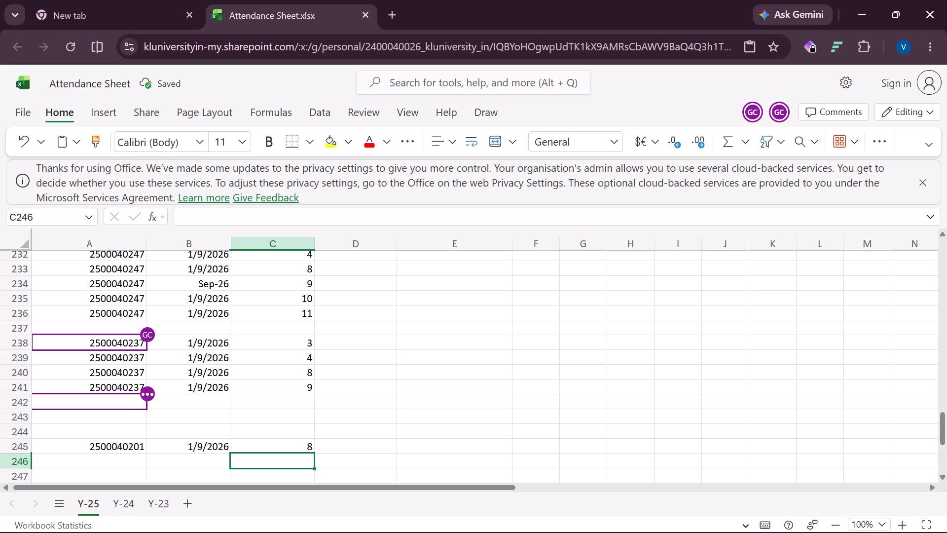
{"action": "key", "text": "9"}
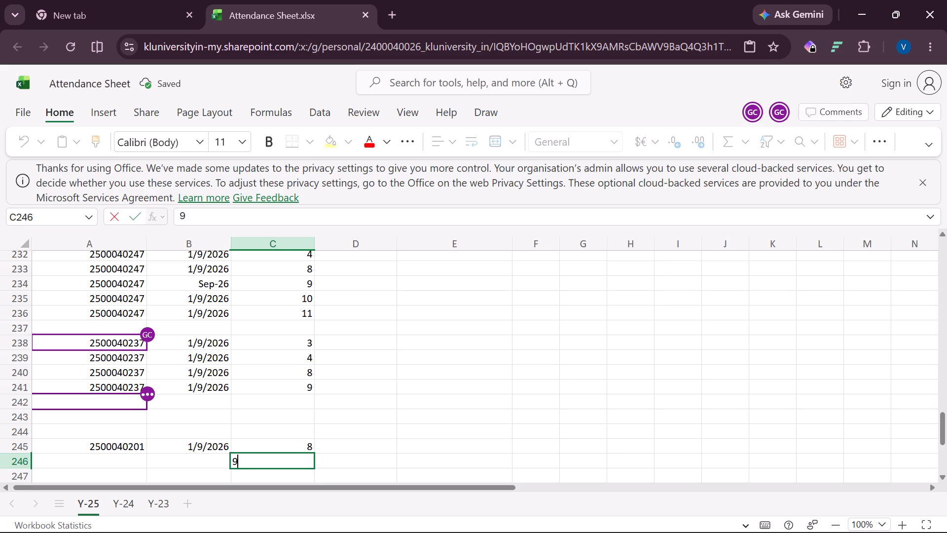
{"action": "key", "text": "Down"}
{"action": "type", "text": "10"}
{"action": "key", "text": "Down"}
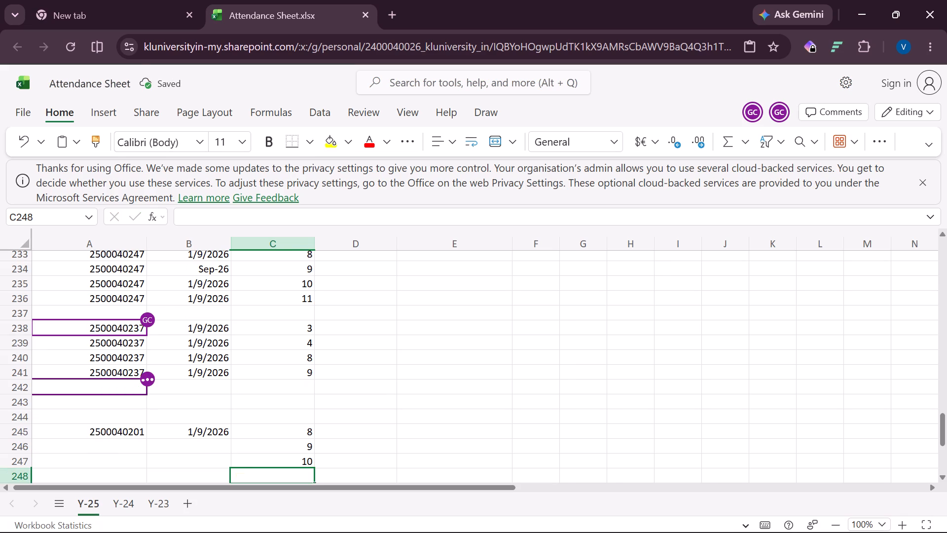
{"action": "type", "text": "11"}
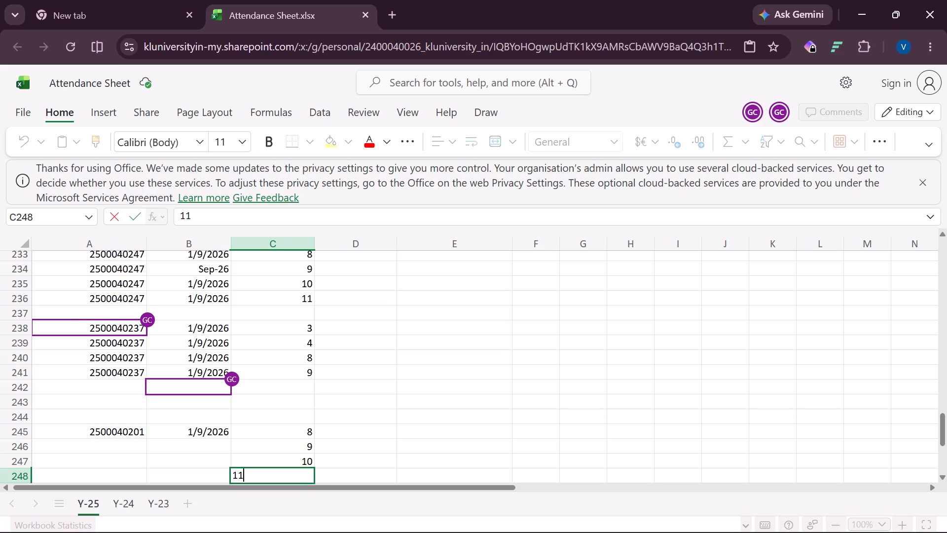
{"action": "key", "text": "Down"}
Enter the same student ID number as in A245 in cells A248, A247 and A246.
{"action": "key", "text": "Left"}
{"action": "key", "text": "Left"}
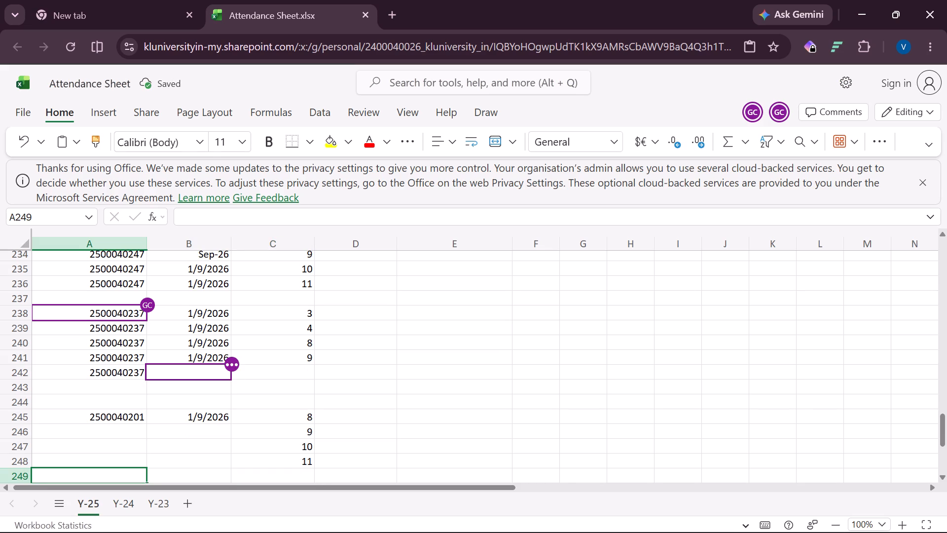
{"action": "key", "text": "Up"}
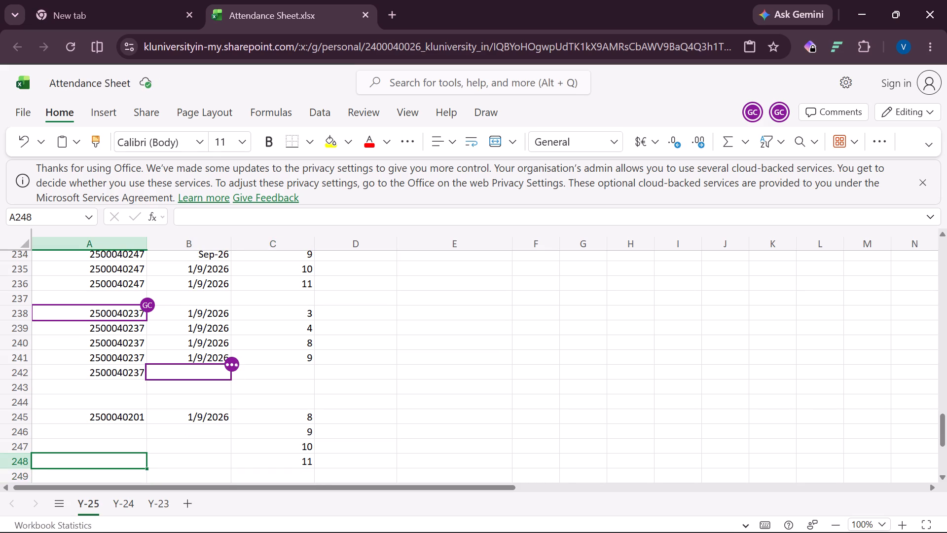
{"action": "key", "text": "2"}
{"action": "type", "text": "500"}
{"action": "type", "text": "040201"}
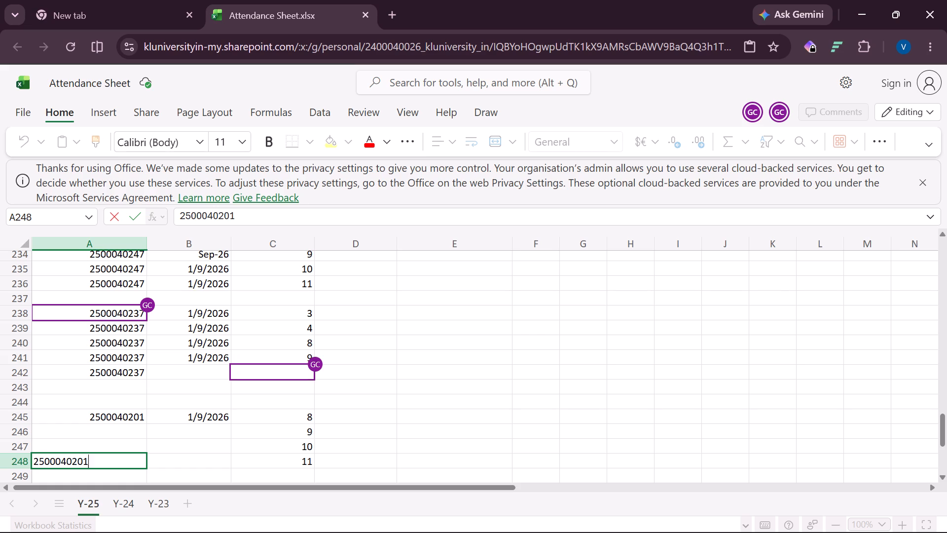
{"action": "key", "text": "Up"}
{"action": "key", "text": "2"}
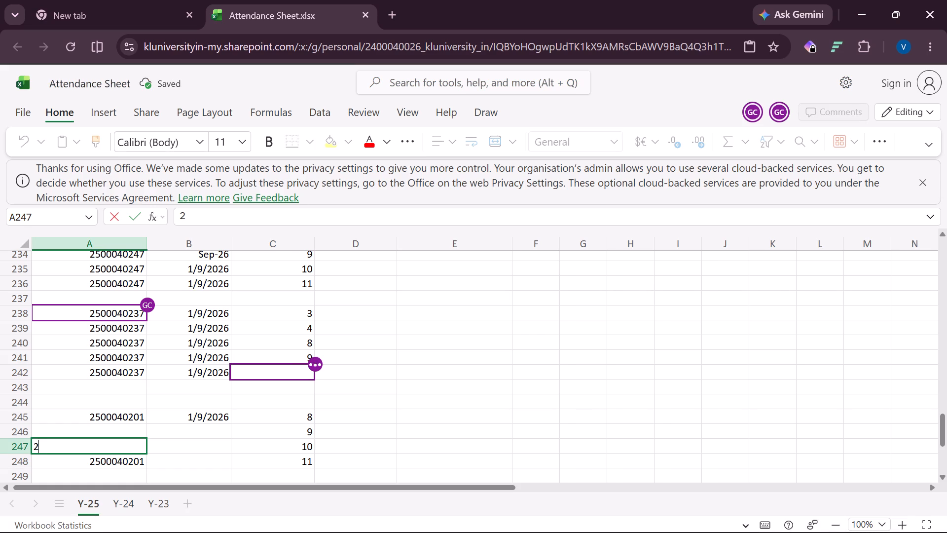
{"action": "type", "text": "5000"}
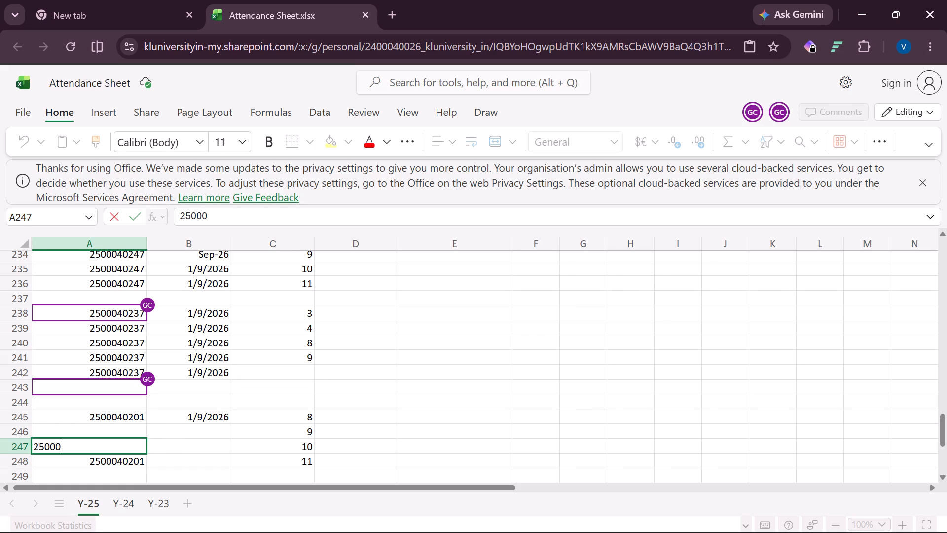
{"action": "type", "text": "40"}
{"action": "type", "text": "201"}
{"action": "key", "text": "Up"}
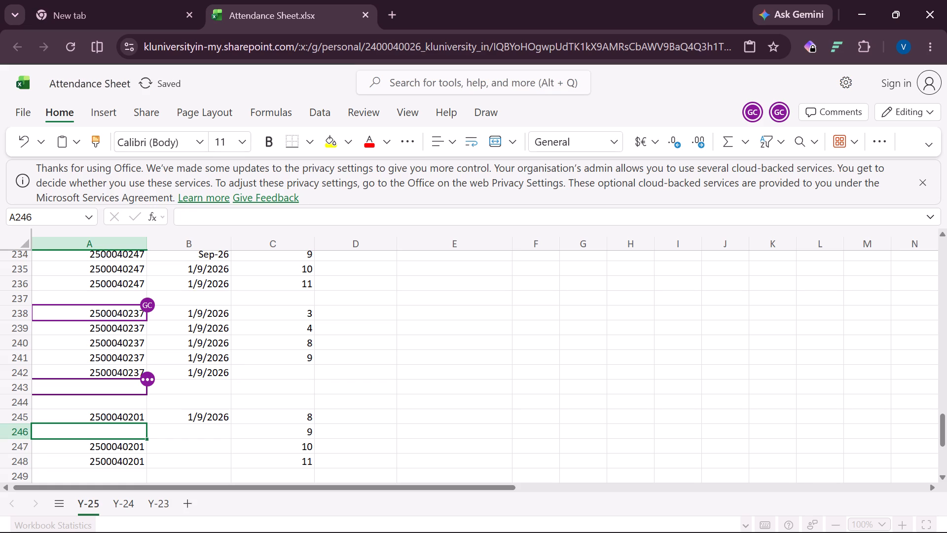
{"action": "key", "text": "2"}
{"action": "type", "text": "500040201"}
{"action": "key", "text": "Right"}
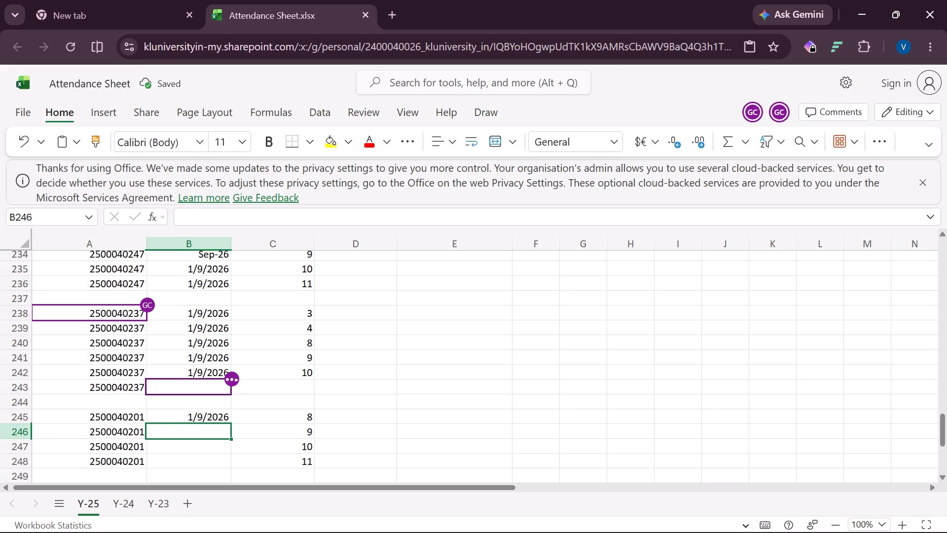
Enter the date 1/9/2026 in cells B246, B247 and B248.
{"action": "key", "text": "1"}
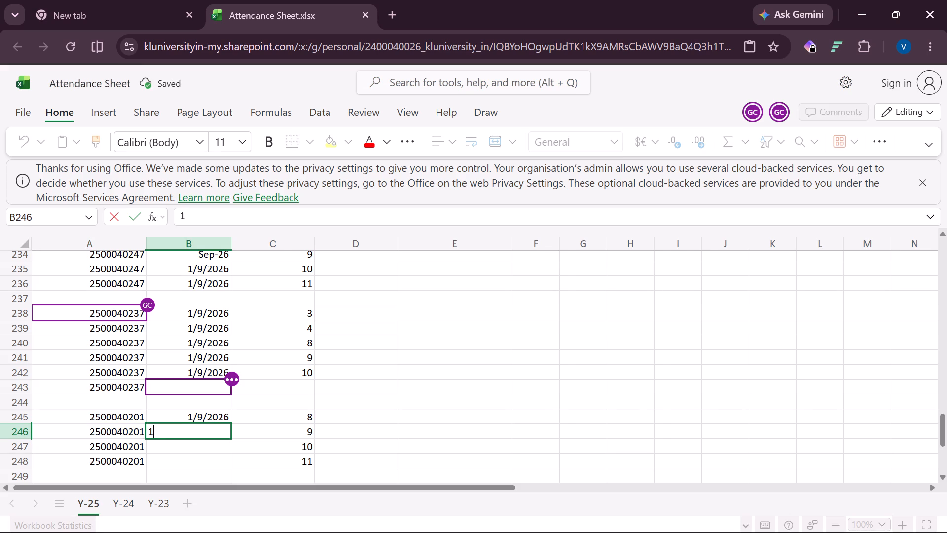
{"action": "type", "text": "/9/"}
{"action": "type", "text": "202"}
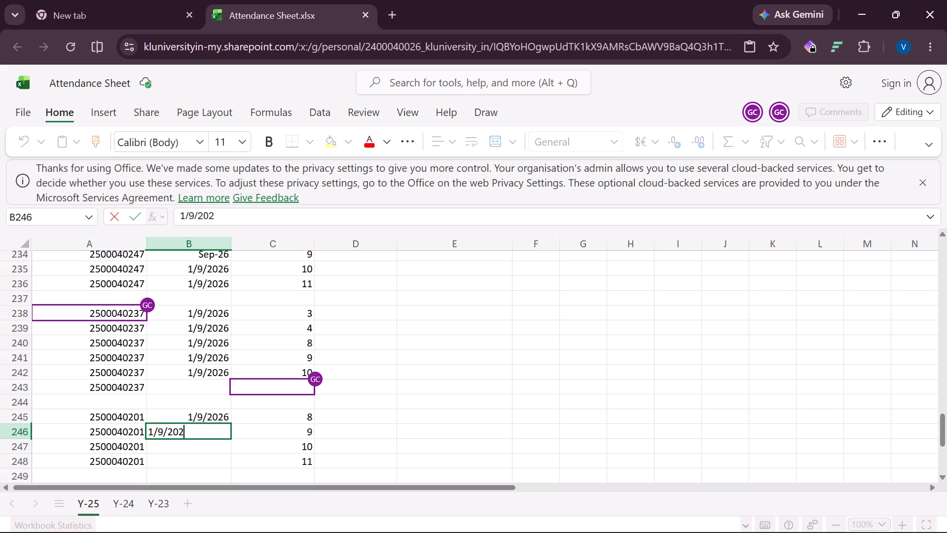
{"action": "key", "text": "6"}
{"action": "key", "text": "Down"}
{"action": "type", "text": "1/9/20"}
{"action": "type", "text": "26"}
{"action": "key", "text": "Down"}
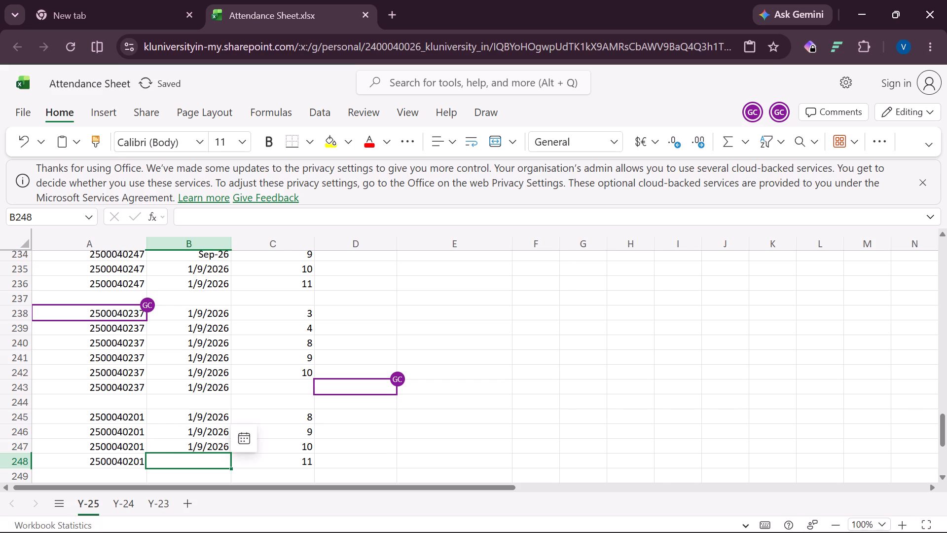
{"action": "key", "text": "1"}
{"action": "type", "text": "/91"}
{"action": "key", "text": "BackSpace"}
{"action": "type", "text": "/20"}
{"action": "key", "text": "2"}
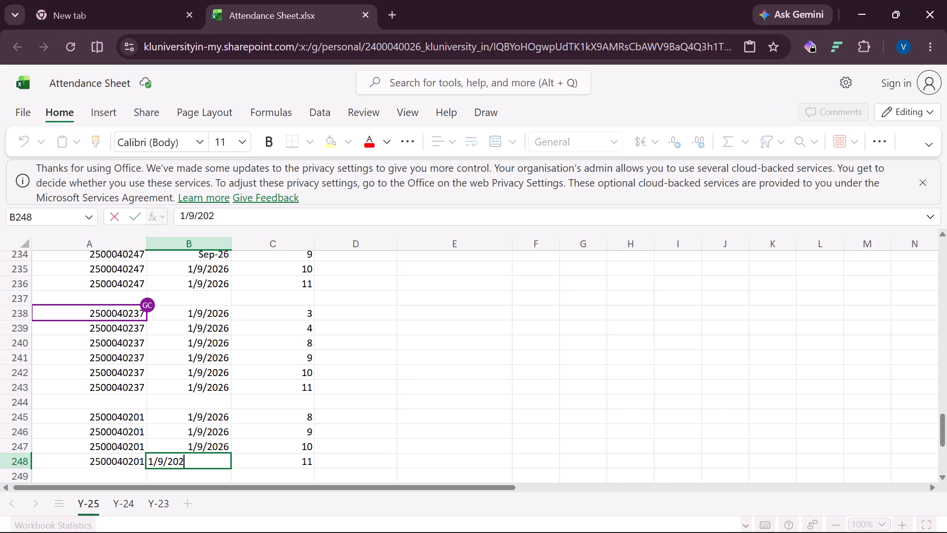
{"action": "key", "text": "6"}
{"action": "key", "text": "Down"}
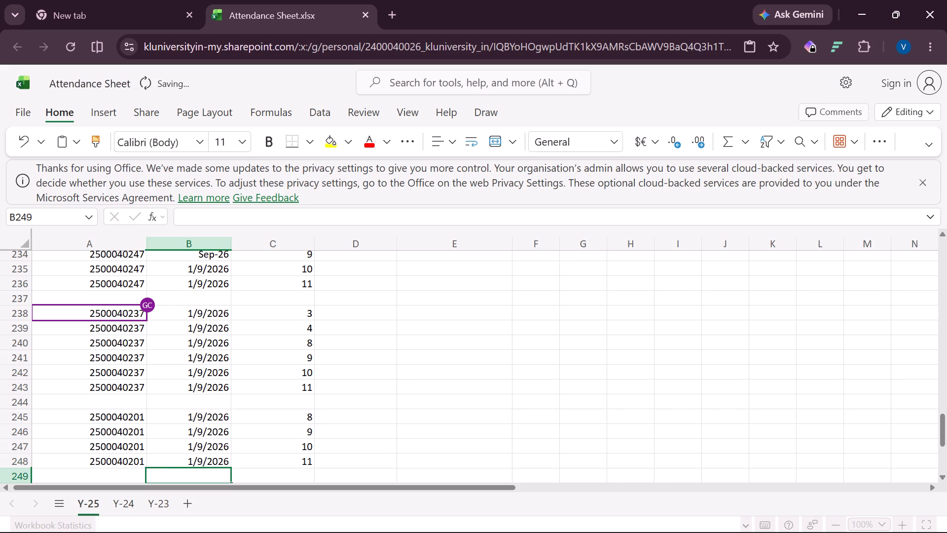
Replace the column C values in C245 to C248 with 3, 4, 8 and 9.
{"action": "left_click", "coordinate": [303, 420]}
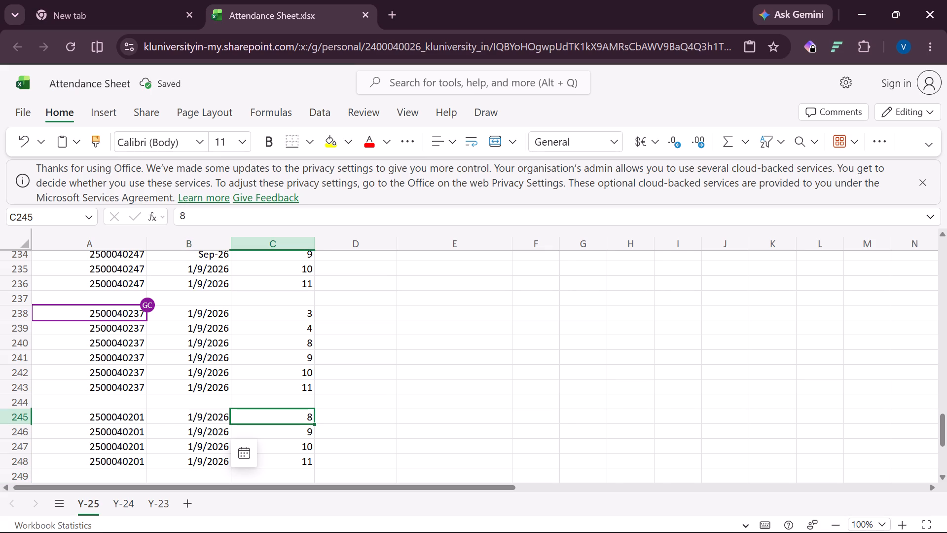
{"action": "key", "text": "BackSpace"}
{"action": "key", "text": "3"}
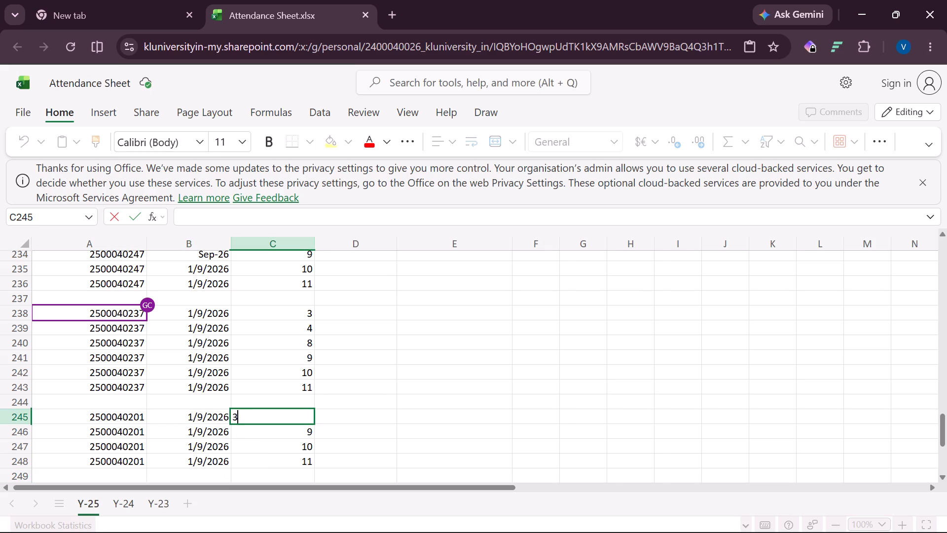
{"action": "key", "text": "Up"}
{"action": "key", "text": "Down"}
{"action": "key", "text": "Down"}
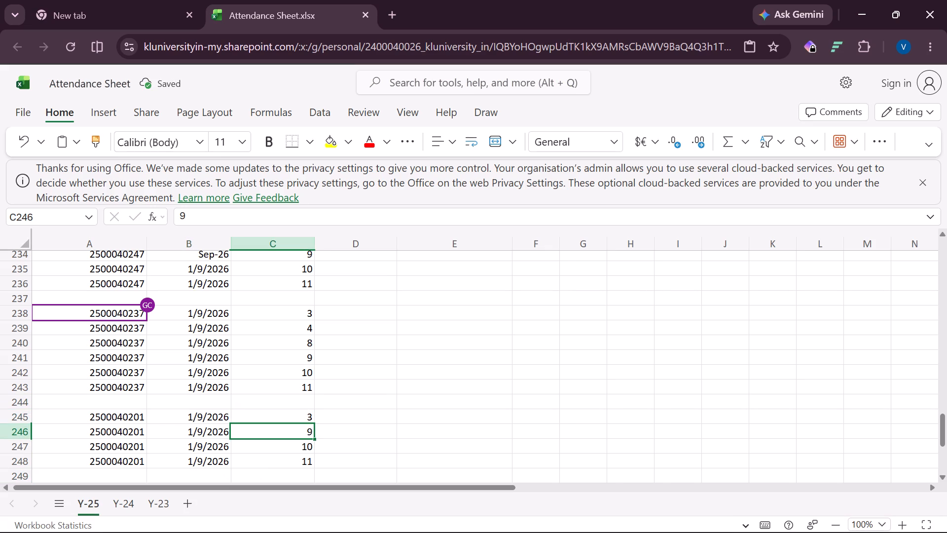
{"action": "key", "text": "BackSpace"}
{"action": "key", "text": "4"}
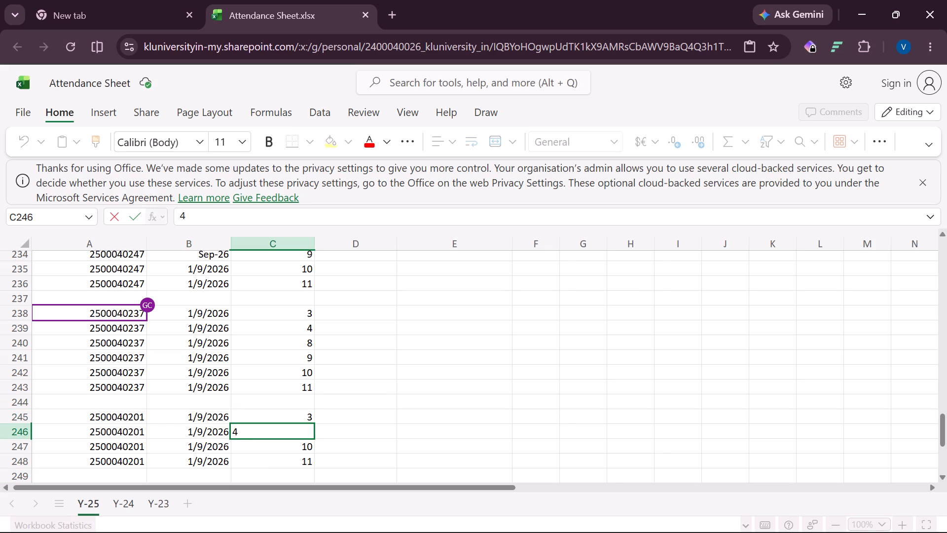
{"action": "key", "text": "Down"}
{"action": "key", "text": "BackSpace"}
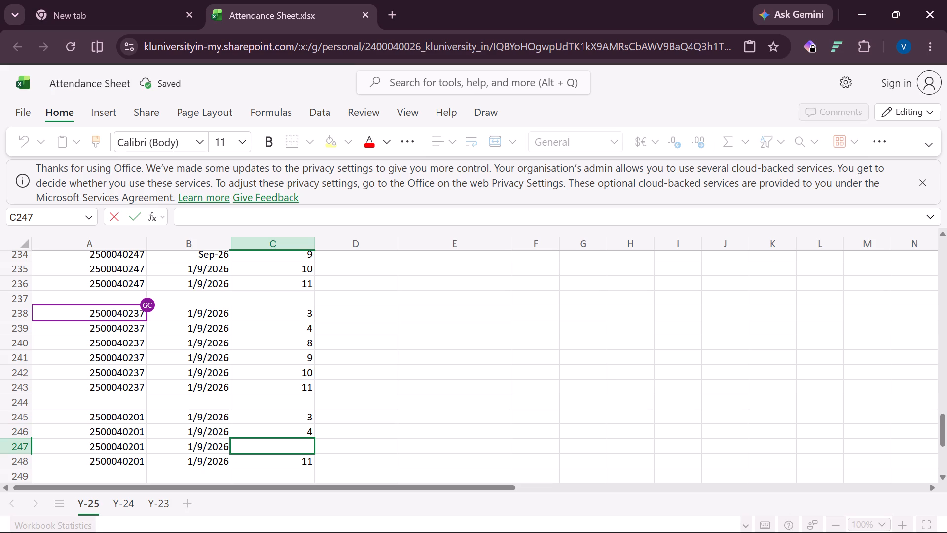
{"action": "key", "text": "8"}
{"action": "key", "text": "Down"}
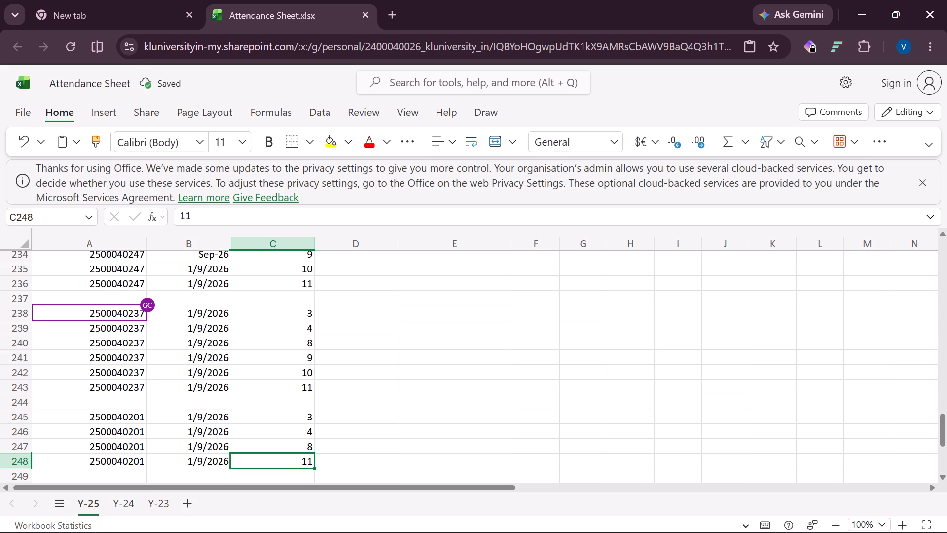
{"action": "key", "text": "9"}
{"action": "key", "text": "Down"}
Enter 11 in cell C250 and 10 in cell C249.
{"action": "key", "text": "Down"}
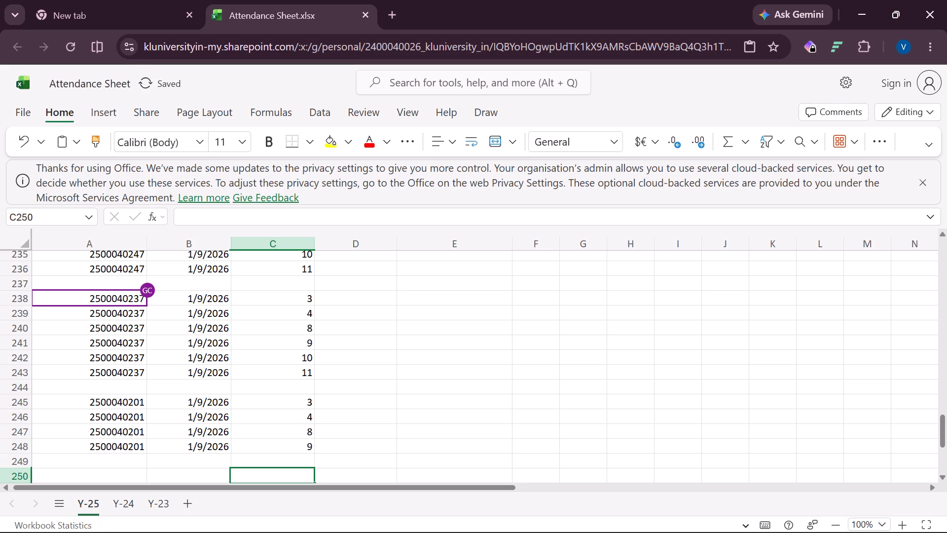
{"action": "type", "text": "11"}
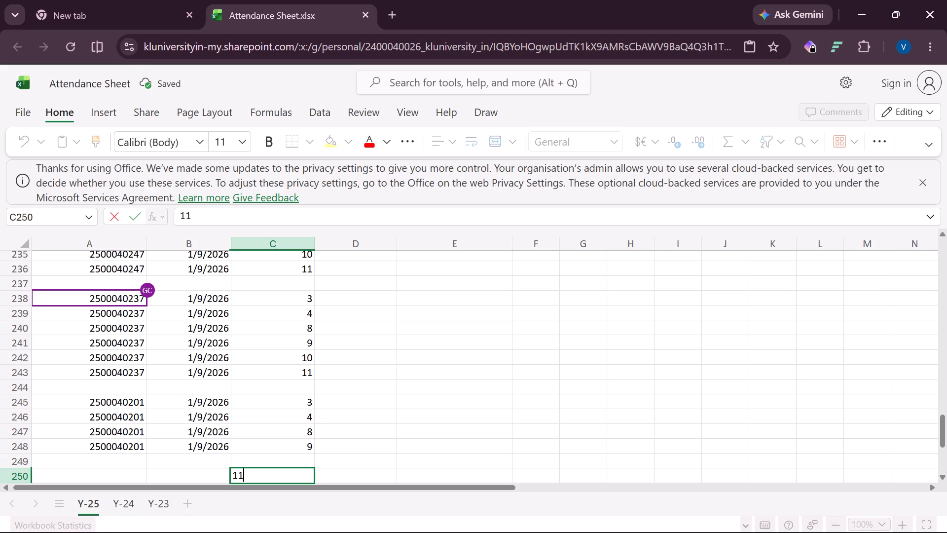
{"action": "key", "text": "Up"}
{"action": "type", "text": "10"}
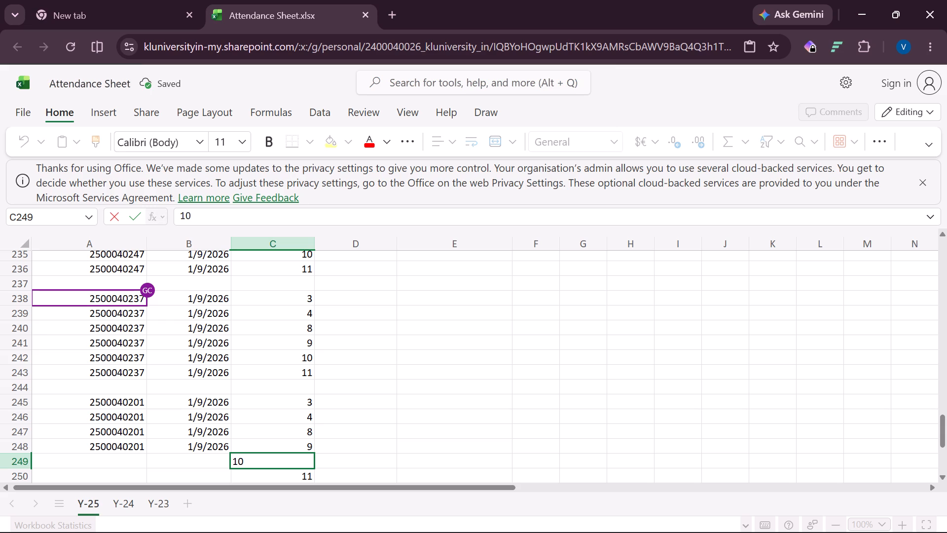
{"action": "key", "text": "Left"}
Enter the date 1/9/2026 in cells B249 and B250.
{"action": "type", "text": "1/"}
{"action": "type", "text": "9/202"}
{"action": "key", "text": "6"}
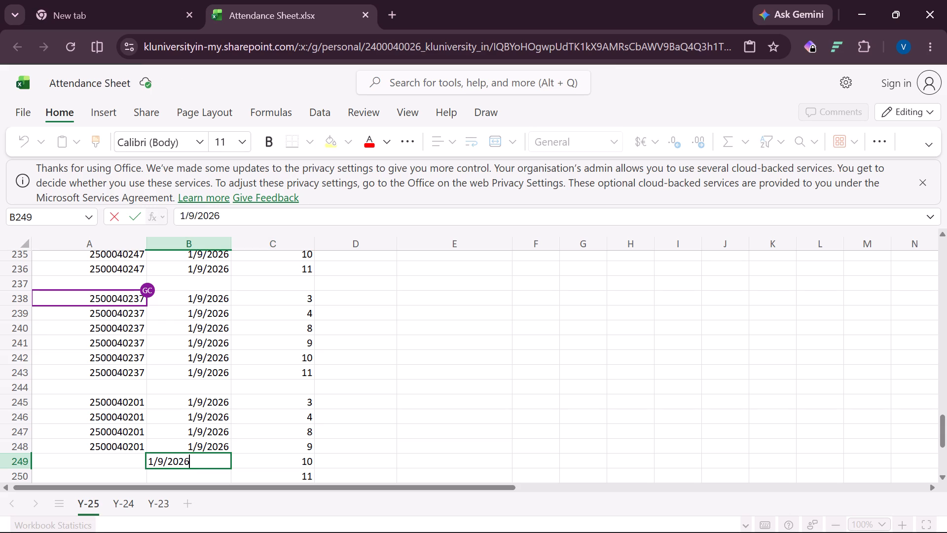
{"action": "key", "text": "Down"}
{"action": "type", "text": "1/"}
{"action": "type", "text": "9/2"}
{"action": "type", "text": "02"}
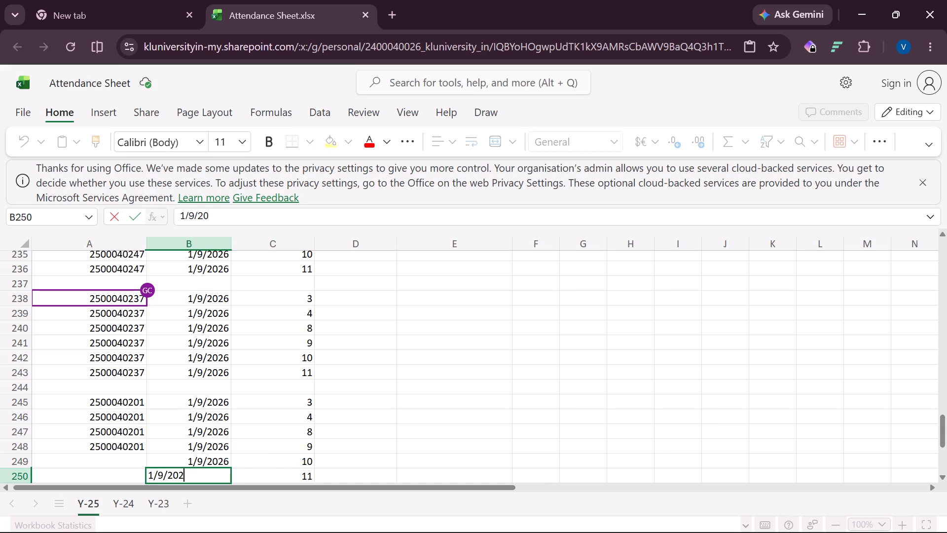
{"action": "key", "text": "6"}
{"action": "key", "text": "Left"}
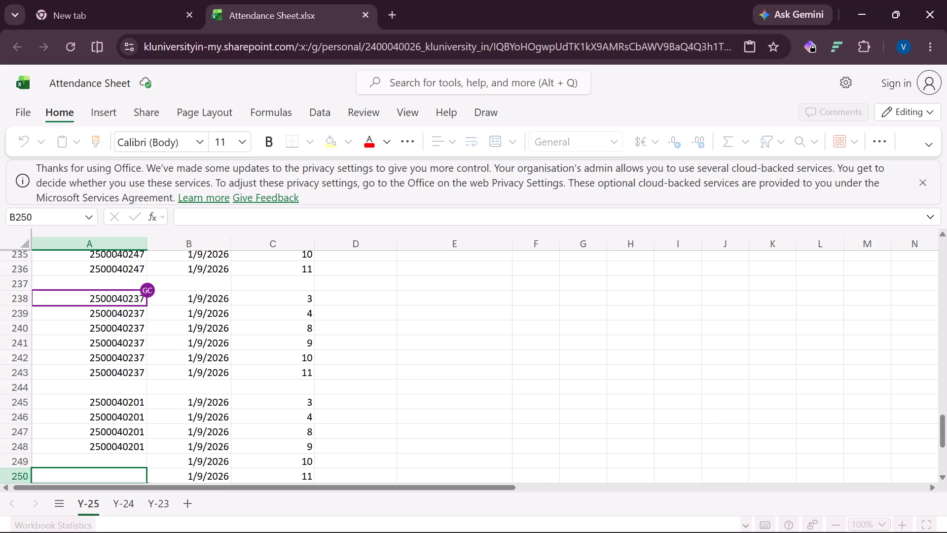
Enter the same student ID number as in A248 in cell A250.
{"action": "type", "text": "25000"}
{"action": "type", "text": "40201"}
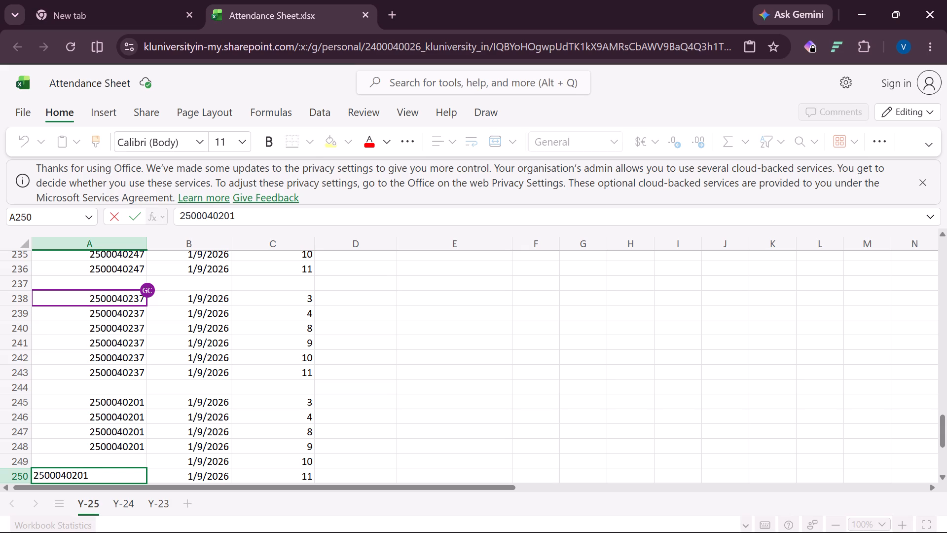
Enter the same student ID number as in A248 in cell A249 to complete that attendance row.
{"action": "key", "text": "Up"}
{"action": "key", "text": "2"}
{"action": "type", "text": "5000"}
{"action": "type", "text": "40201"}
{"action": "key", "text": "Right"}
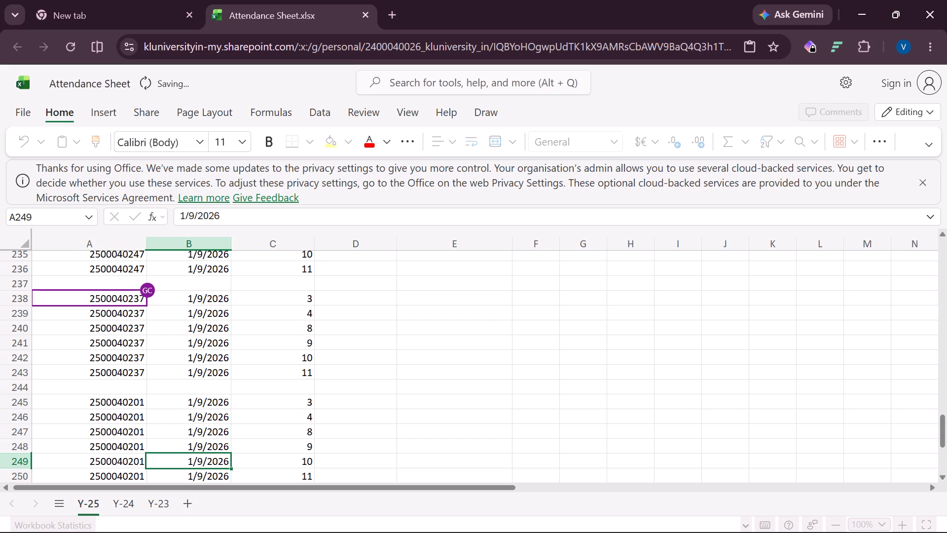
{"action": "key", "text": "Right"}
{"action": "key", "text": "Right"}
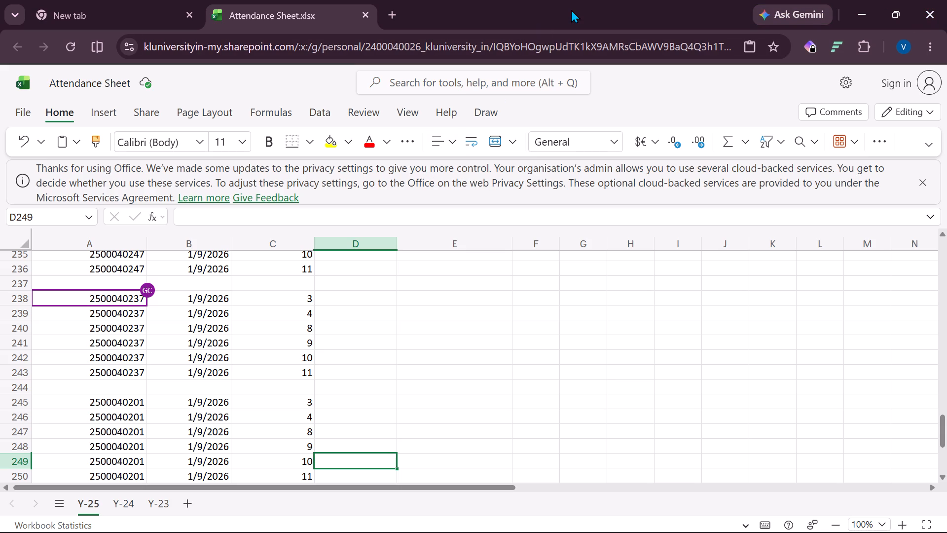
Close the Attendance Sheet workbook.
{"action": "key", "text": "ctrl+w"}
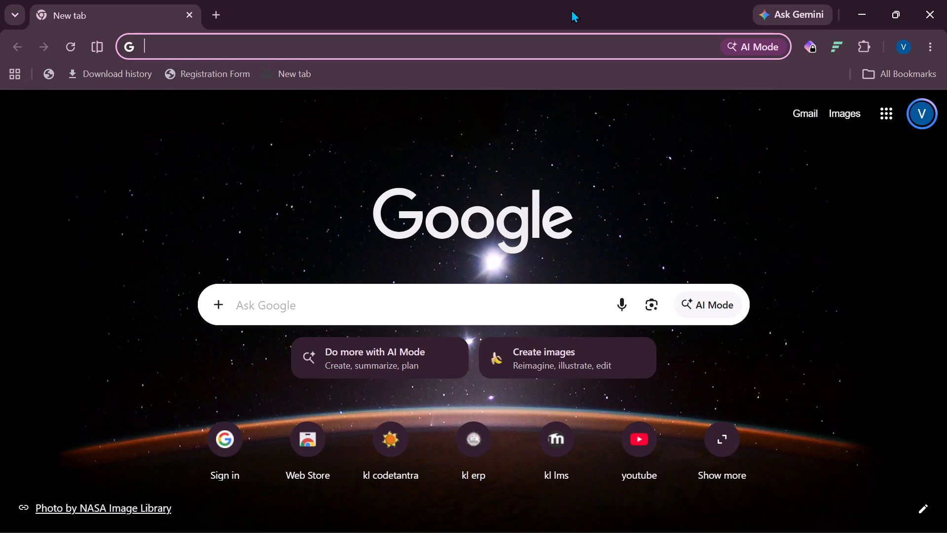